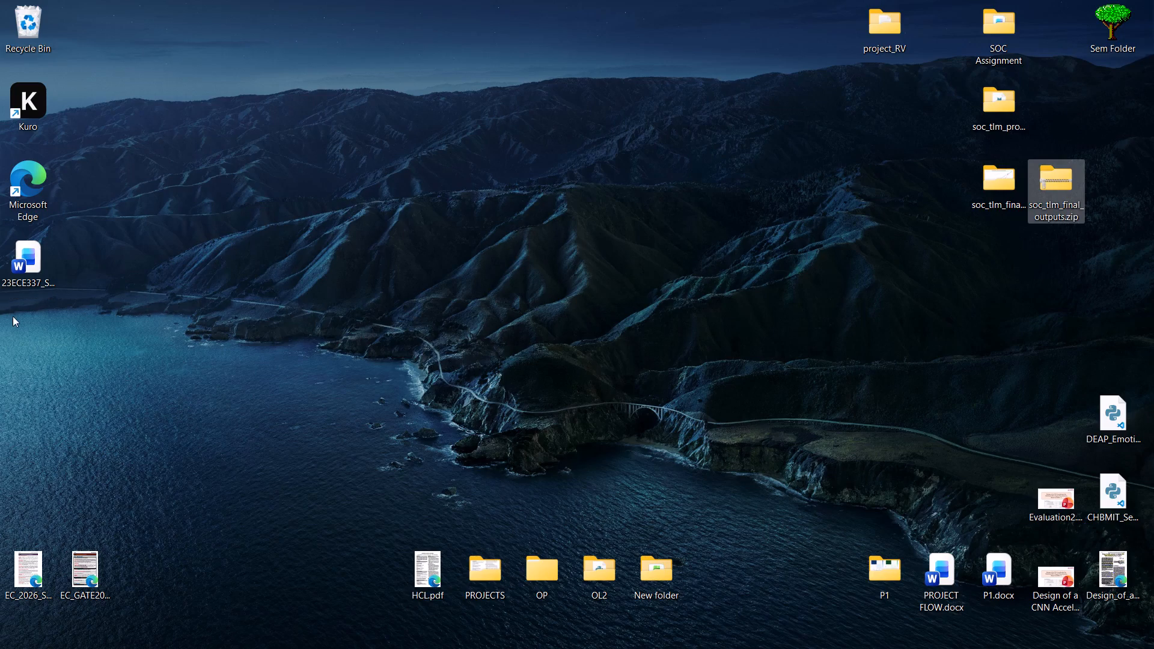
left_click_drag(29, 278, 994, 269)
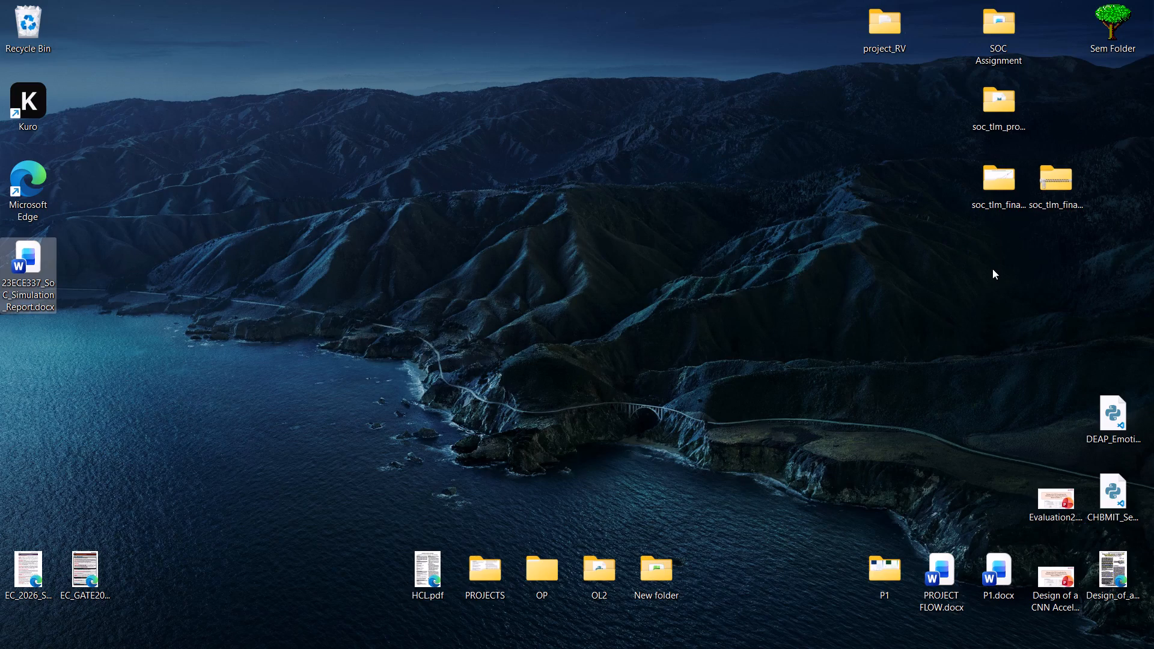
double_click(999, 263)
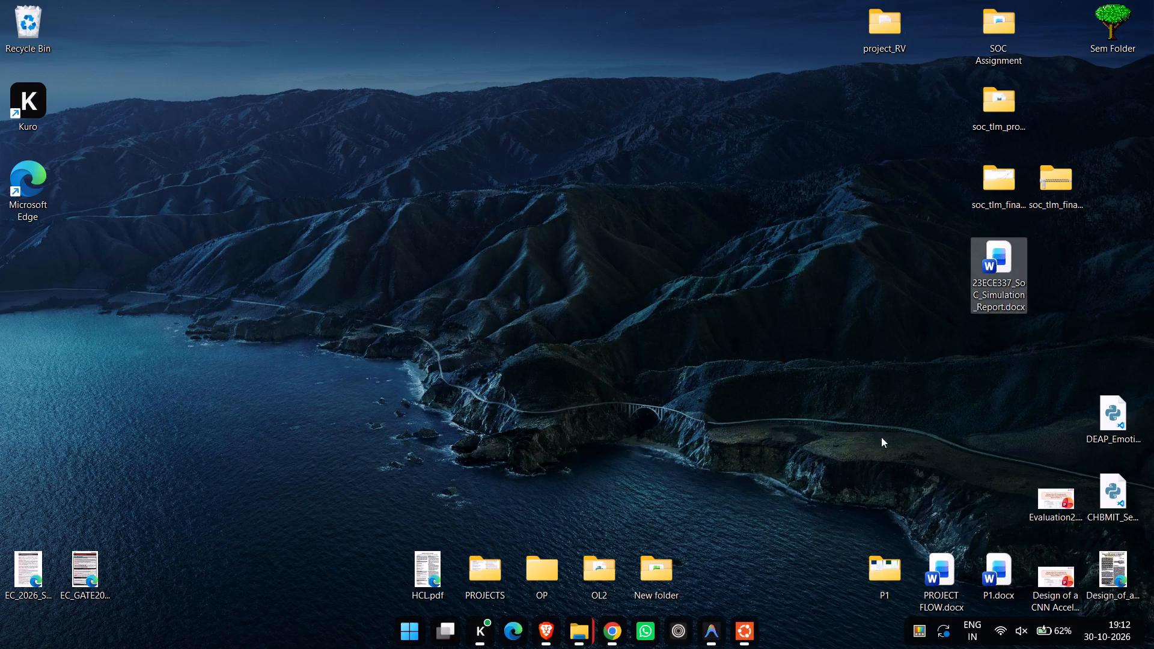
double_click(991, 266)
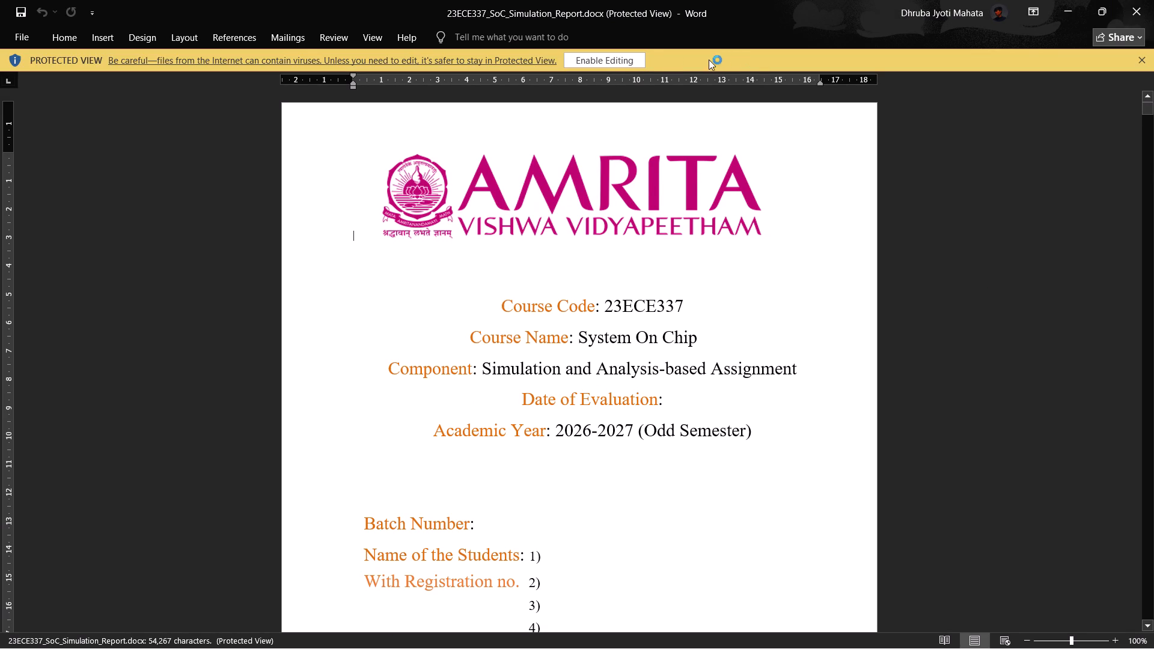
left_click(611, 64)
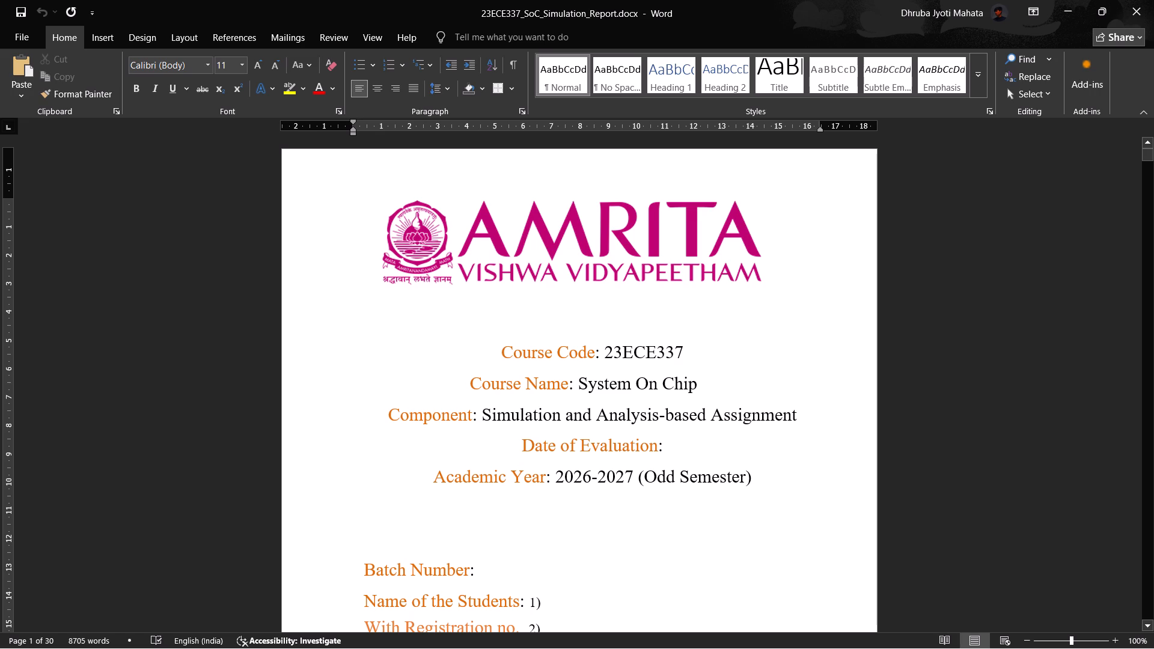
Copy the first team member's name from the CNN Accelerator presentation's title slide into student entry 1) on the report's cover page.
scroll(685, 460, "down", 2)
left_click(575, 412)
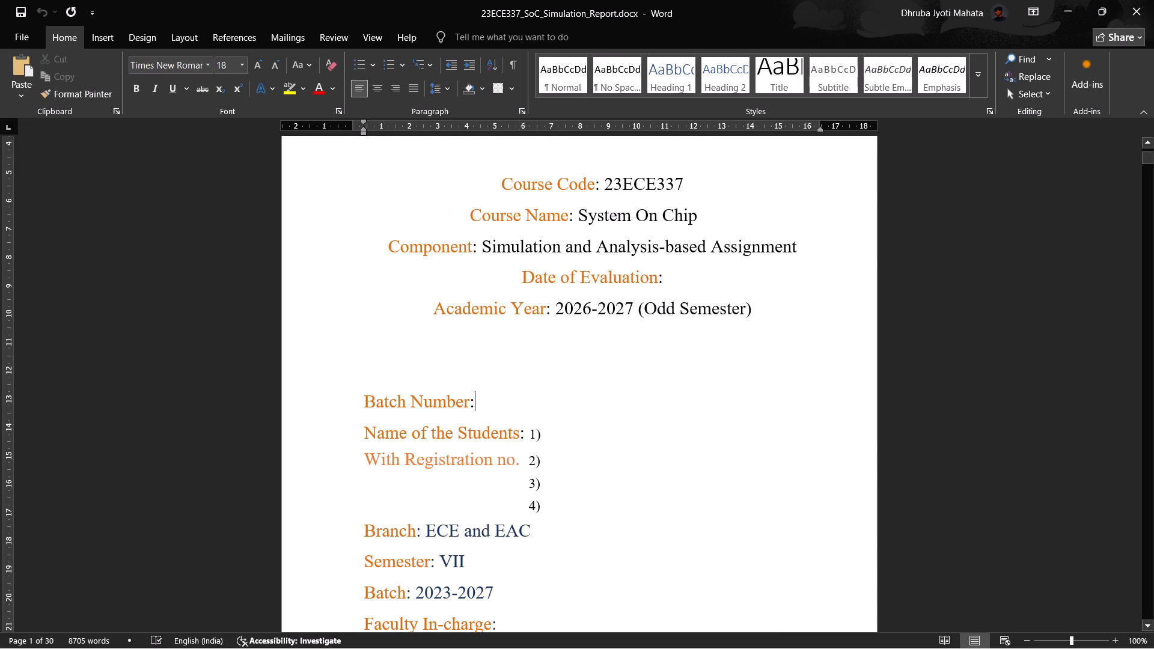
left_click(578, 439)
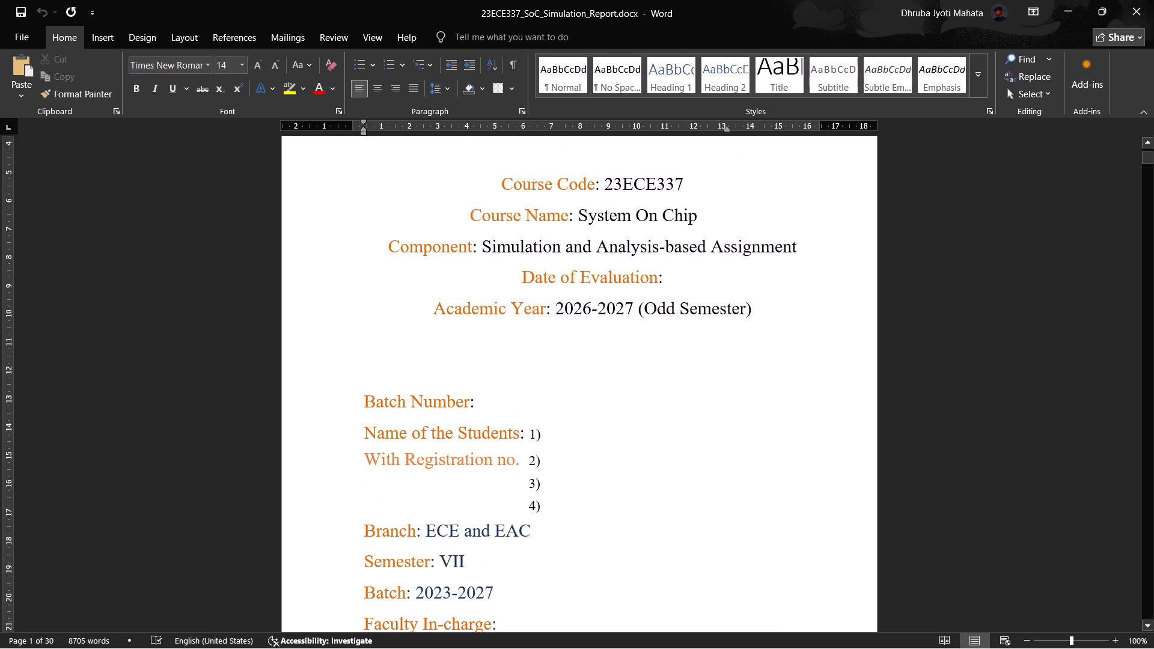
key("space")
scroll(716, 621, "up", 4)
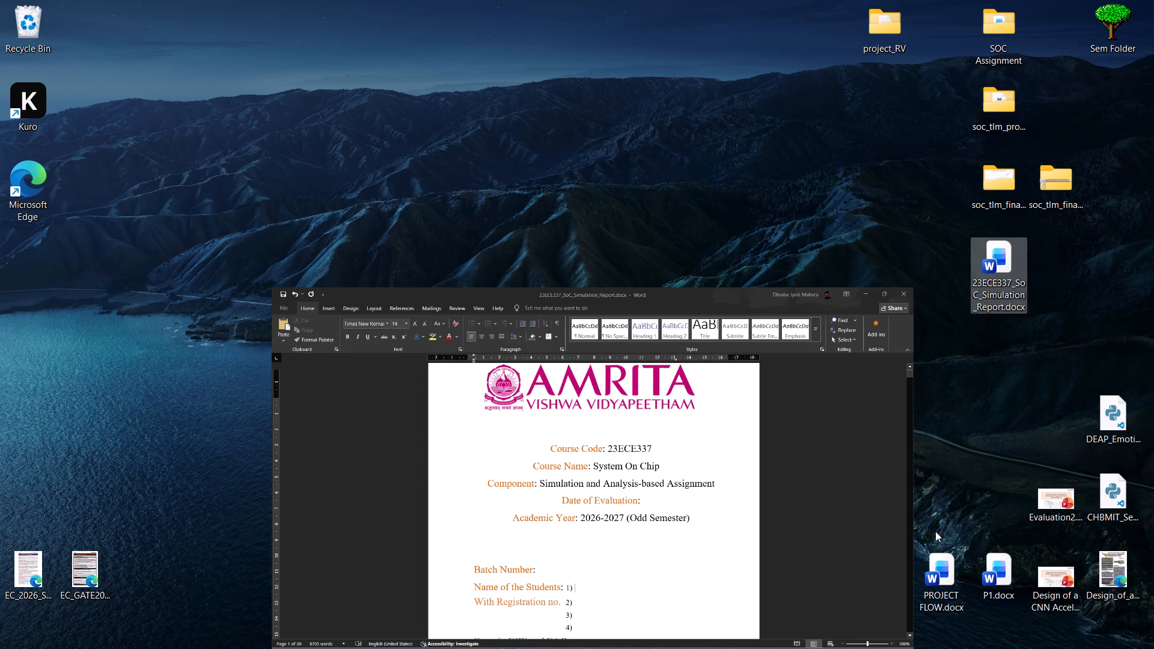
double_click(1069, 574)
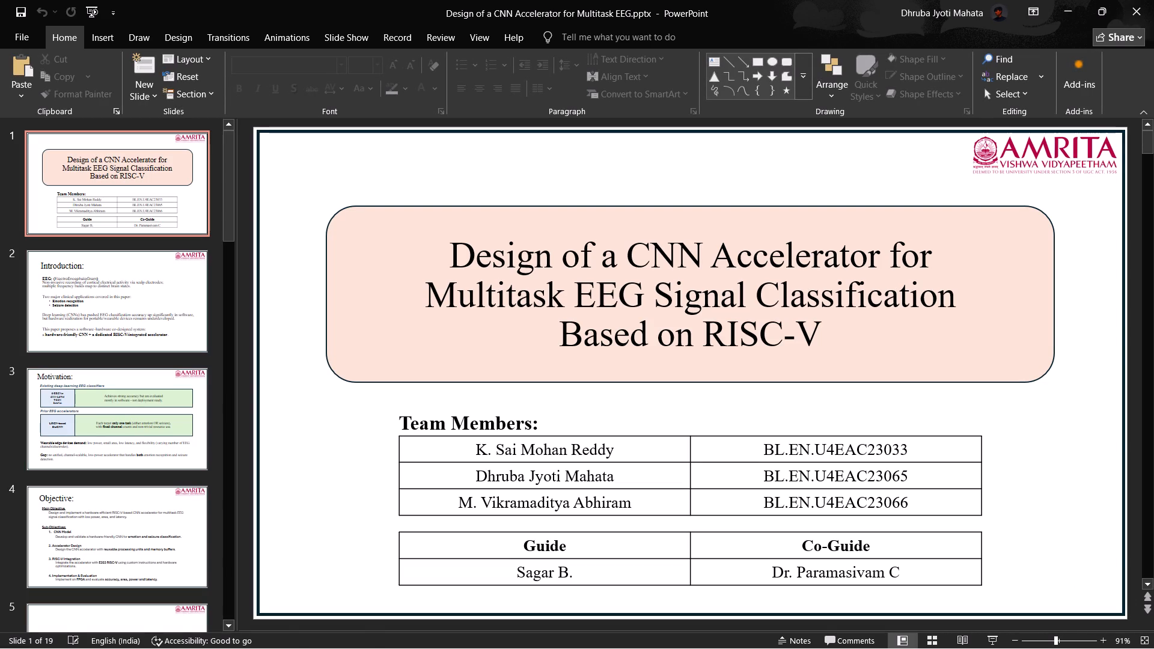
left_click_drag(632, 447, 627, 447)
left_click_drag(627, 447, 469, 448)
key("ctrl+c")
key("alt+Tab")
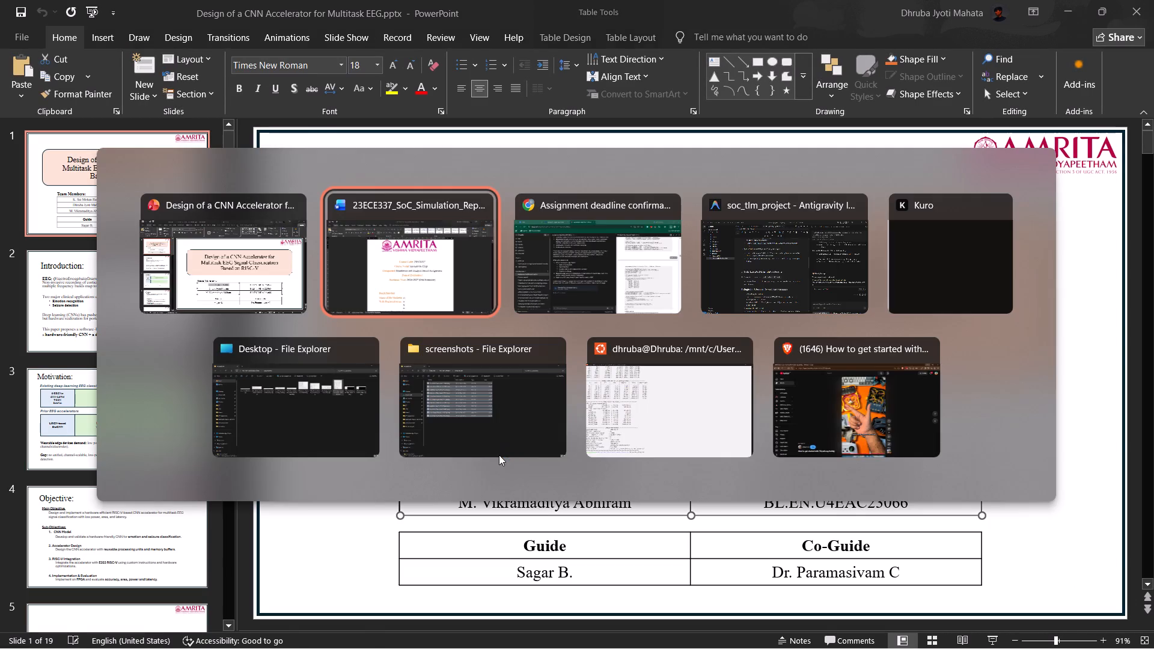
scroll(612, 502, "down", 1)
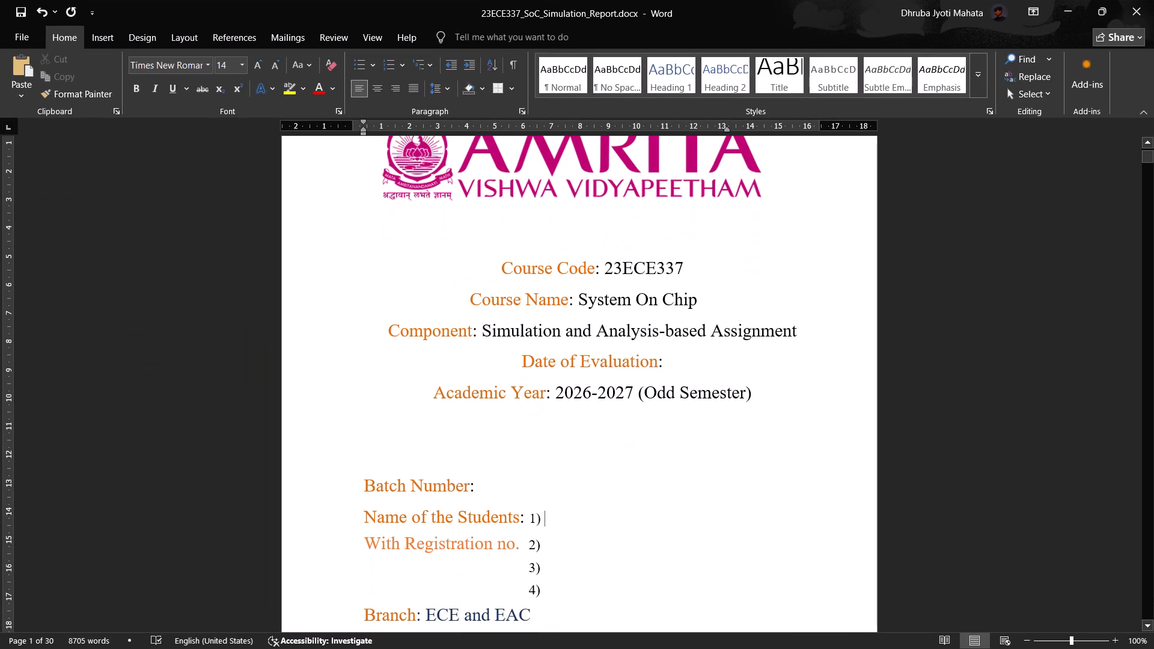
key("ctrl+v")
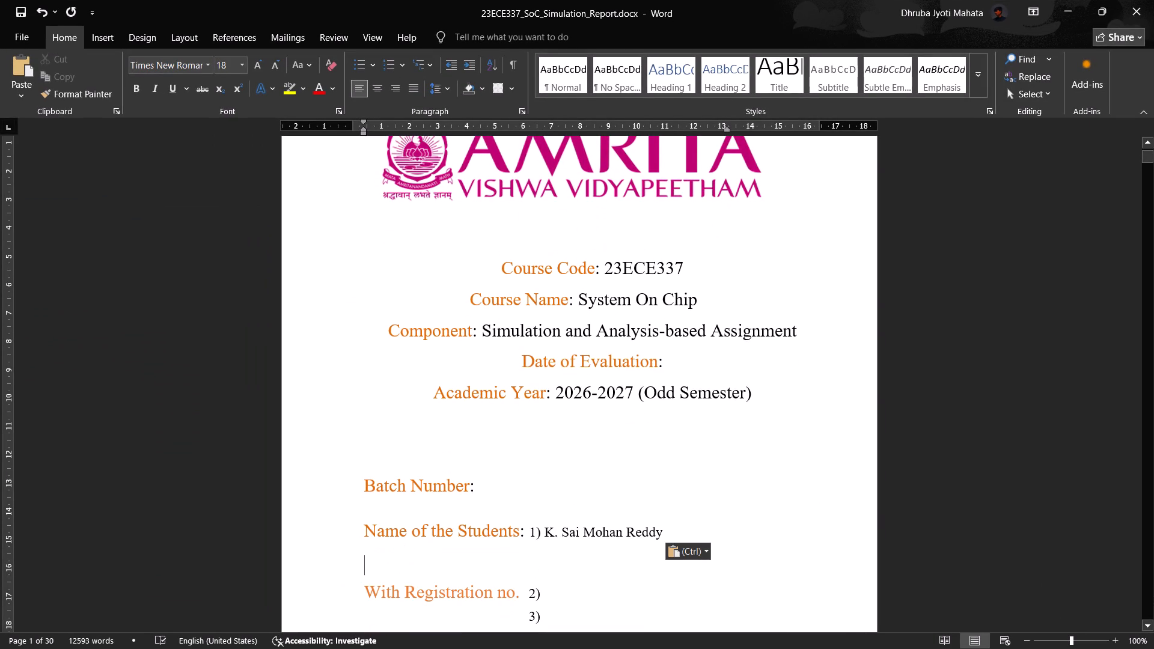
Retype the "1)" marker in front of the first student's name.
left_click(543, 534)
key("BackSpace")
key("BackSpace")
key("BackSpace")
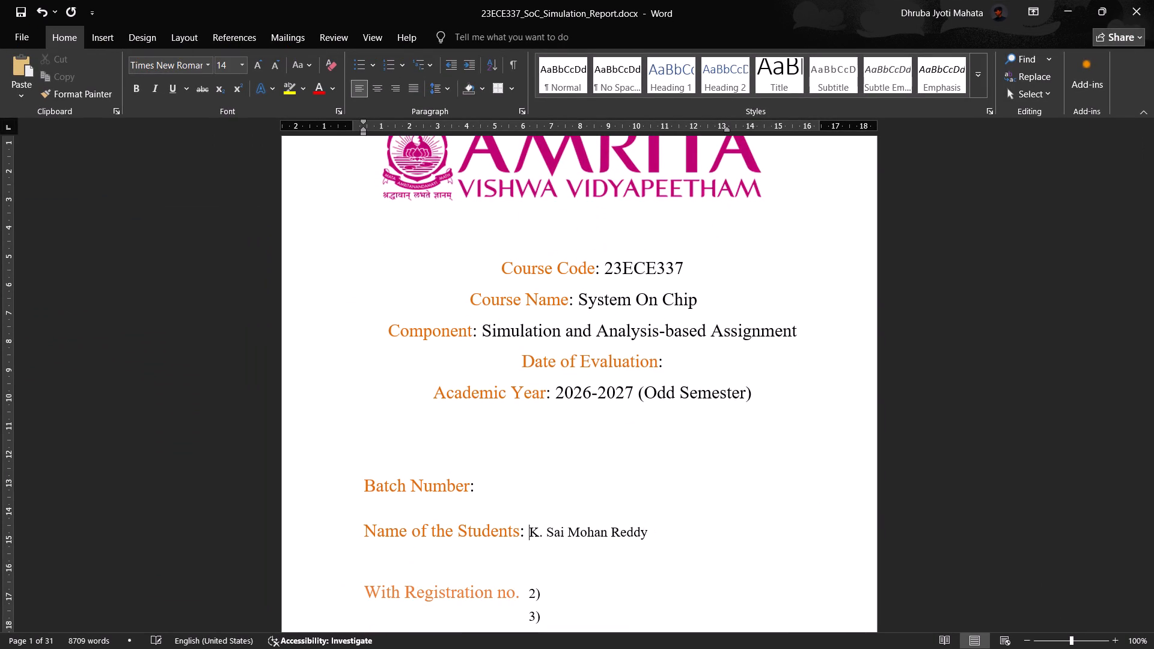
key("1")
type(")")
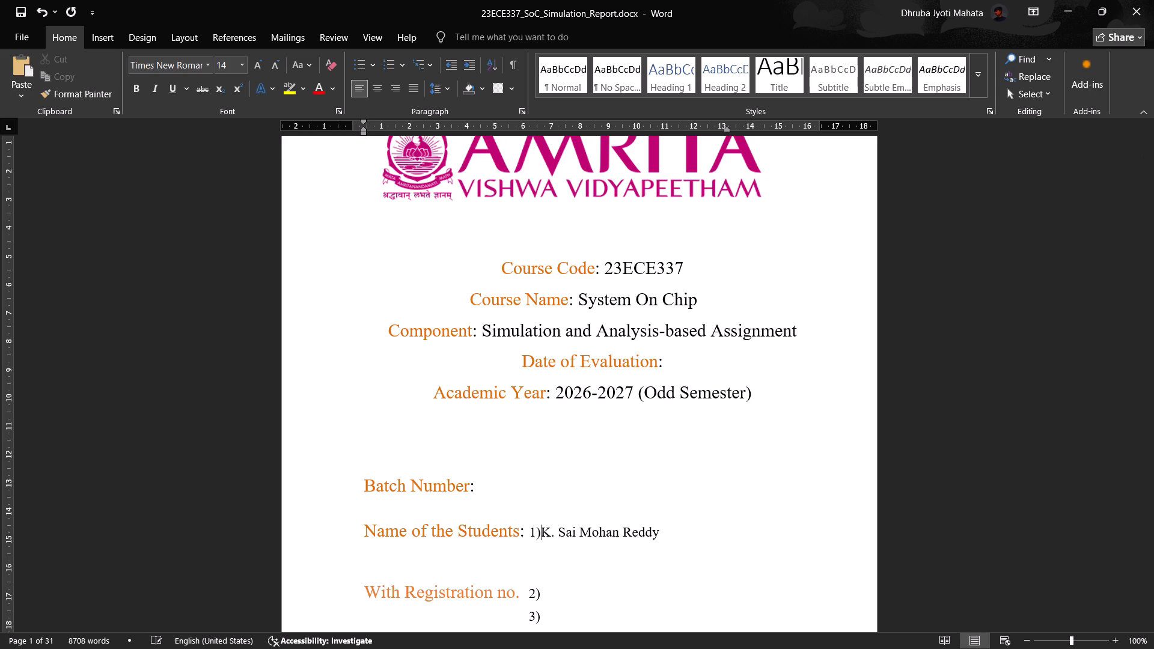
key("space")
Move the first student's name onto its own line below "Name of the Students:" and replace the typed marker with automatic 1) 2) 3) numbering.
left_click(714, 531)
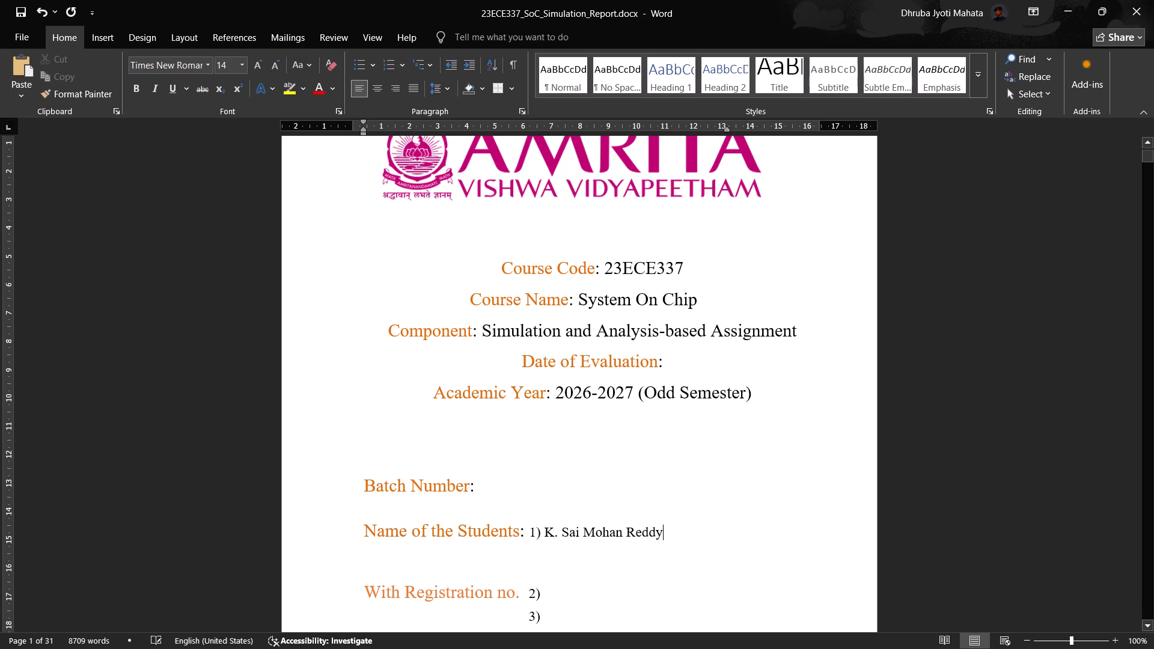
key("shift+Return")
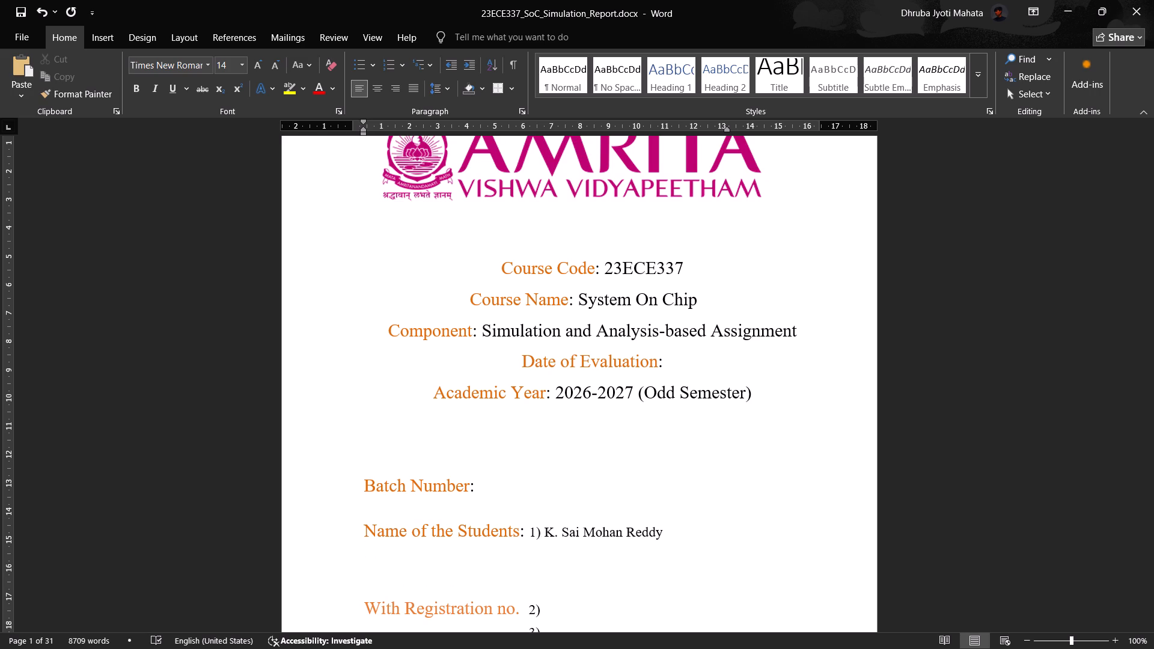
left_click(540, 532)
key("BackSpace")
key("BackSpace")
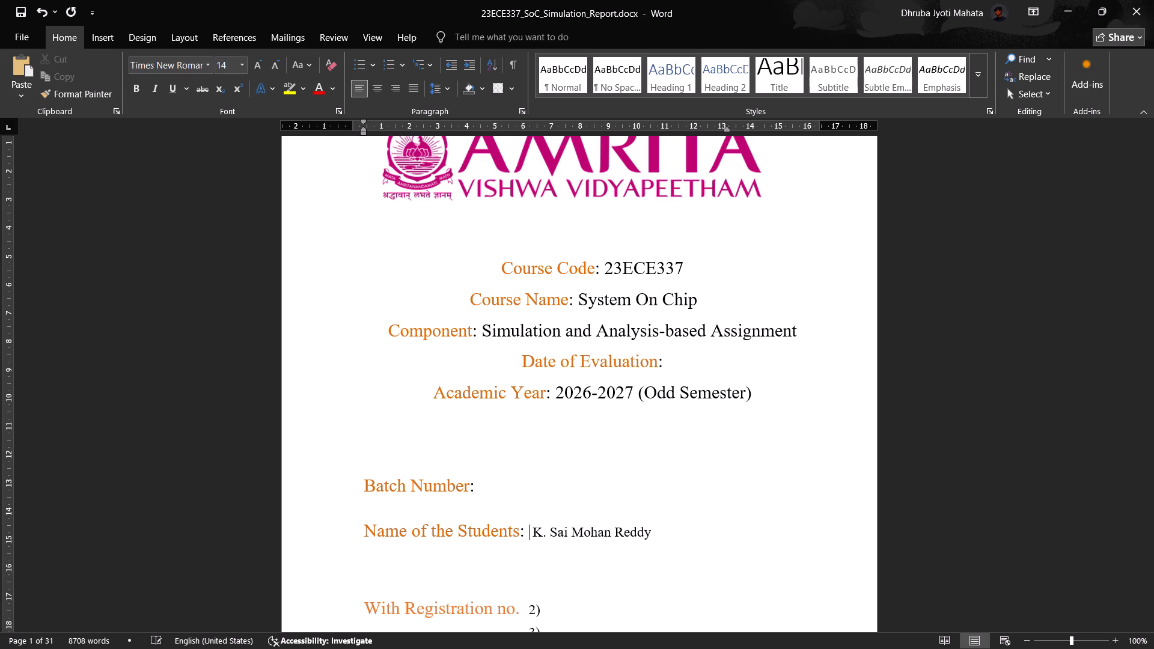
left_click(406, 67)
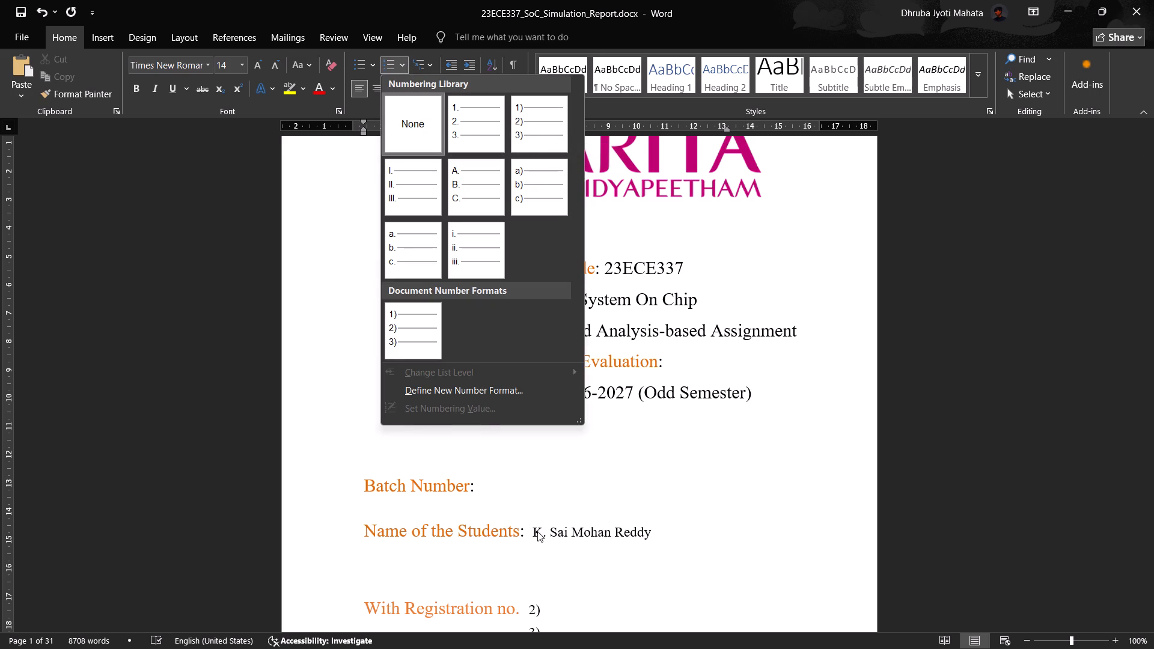
left_click(537, 531)
left_click(537, 534)
key("Return")
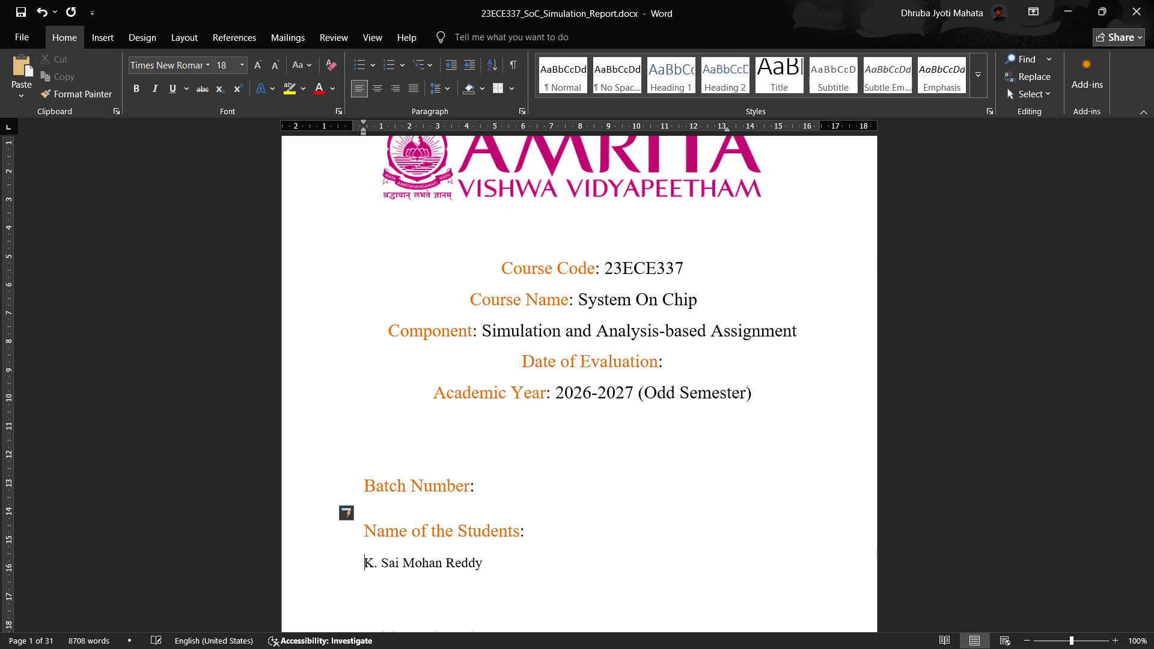
left_click(361, 67)
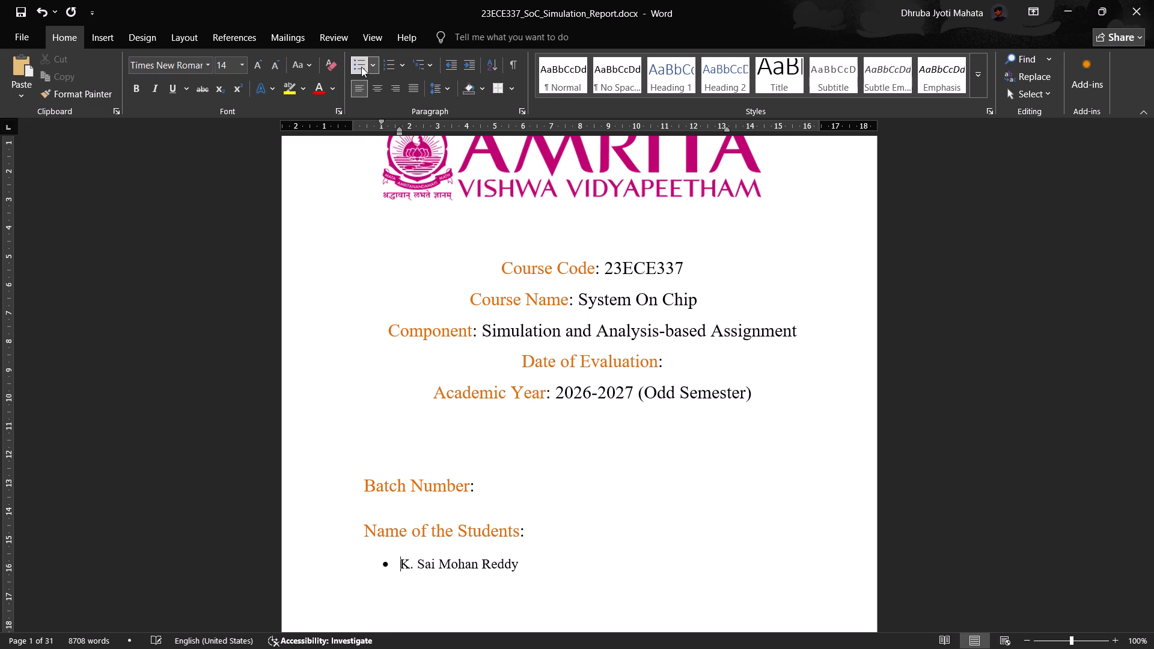
left_click(361, 67)
left_click(400, 70)
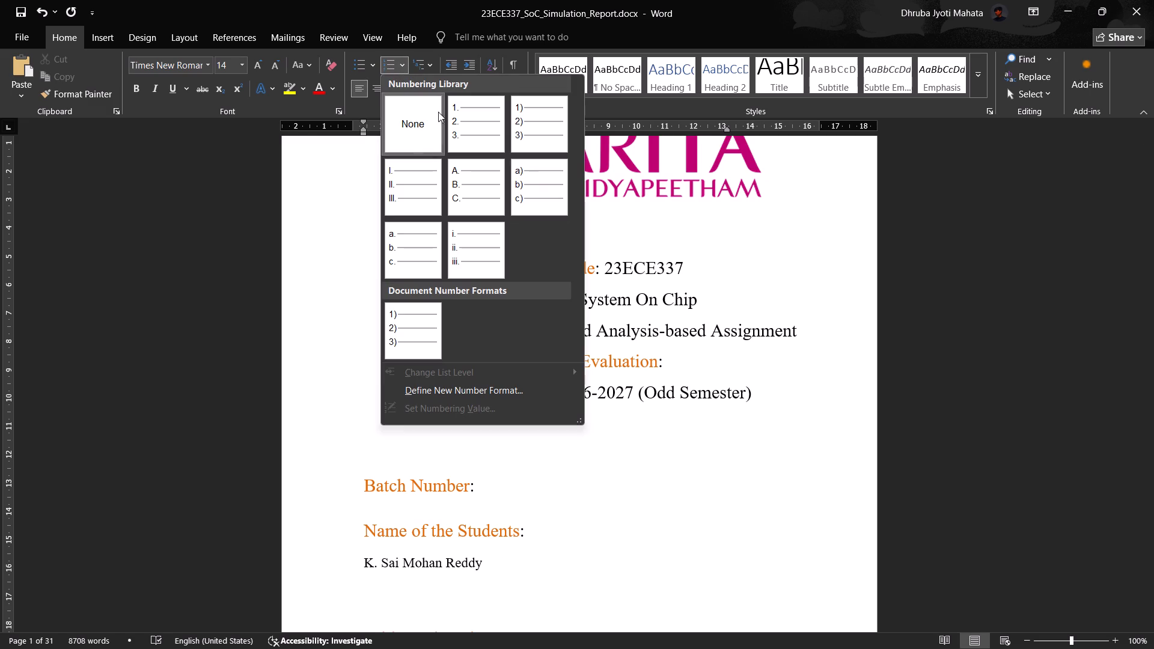
left_click(541, 132)
Add the second team member's name from the presentation's title slide as item 2) of the numbered student list.
scroll(669, 340, "down", 3)
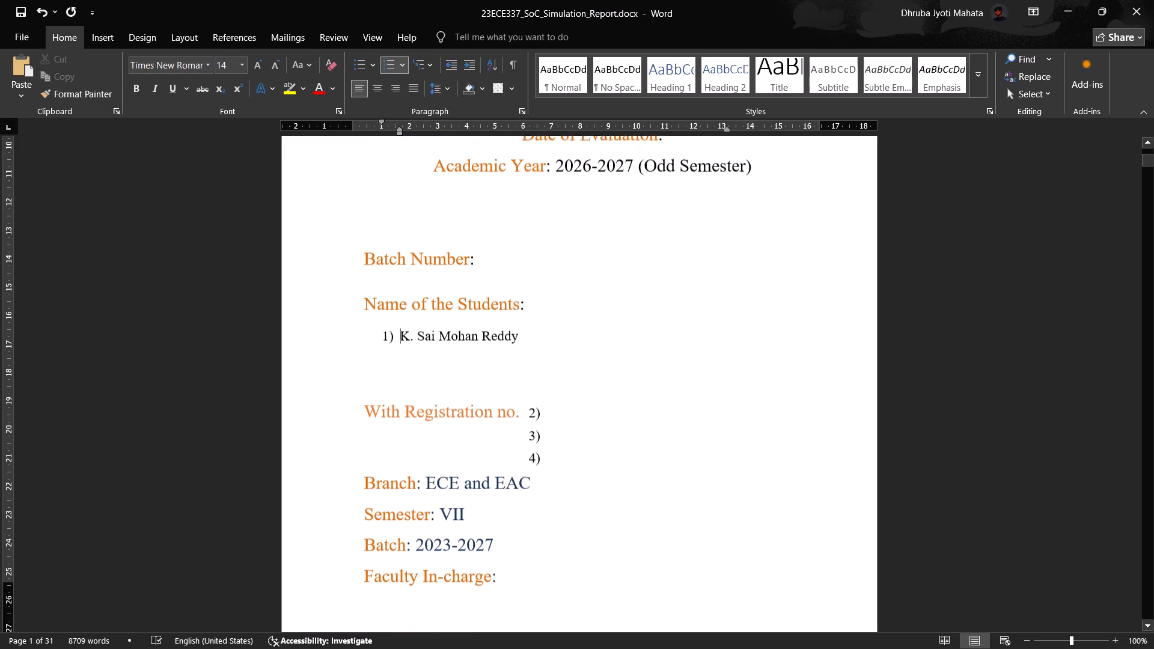
scroll(641, 347, "down", 1)
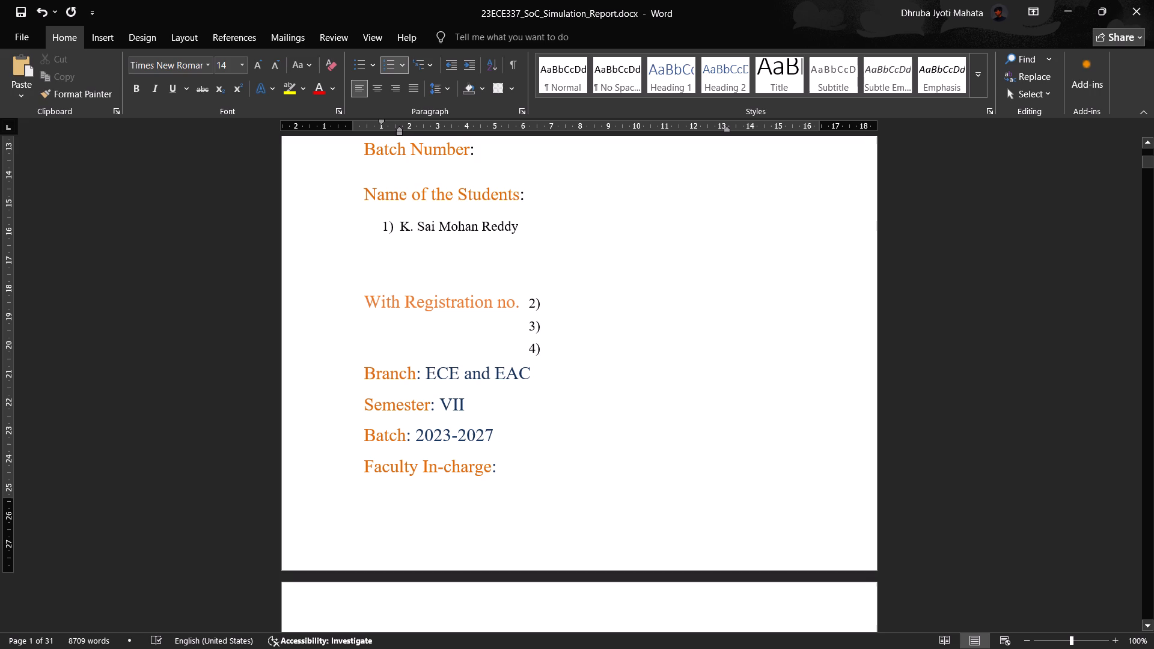
left_click(545, 230)
key("shift+Return")
key("alt+Tab")
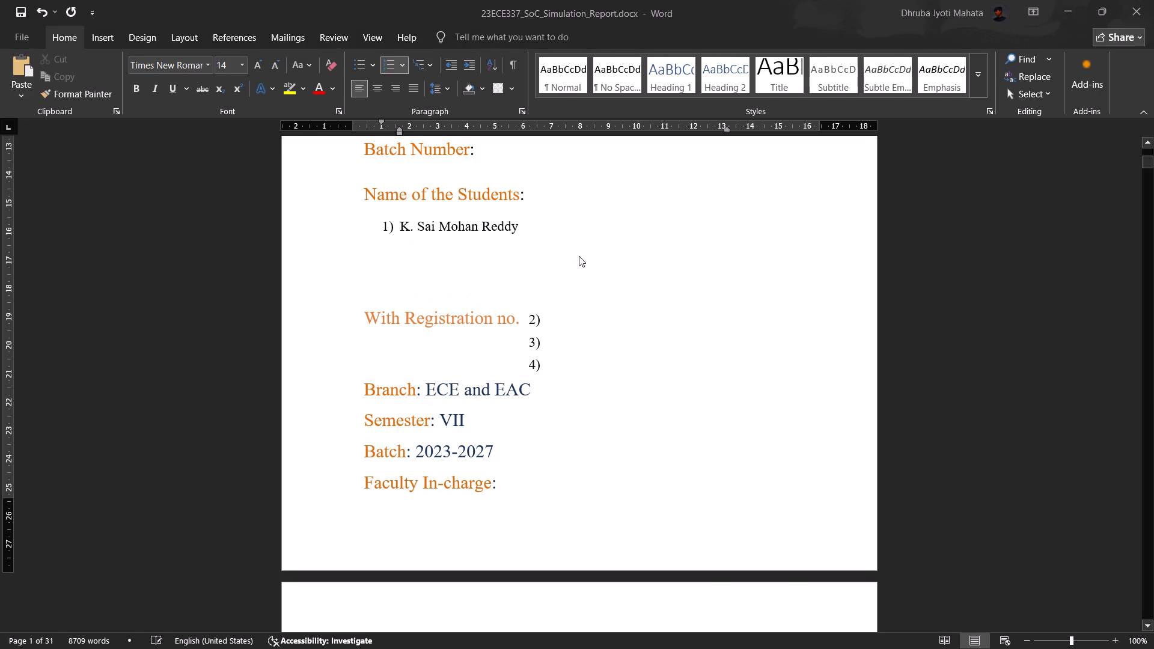
left_click_drag(613, 477, 498, 481)
key("ctrl+c")
key("alt+Tab")
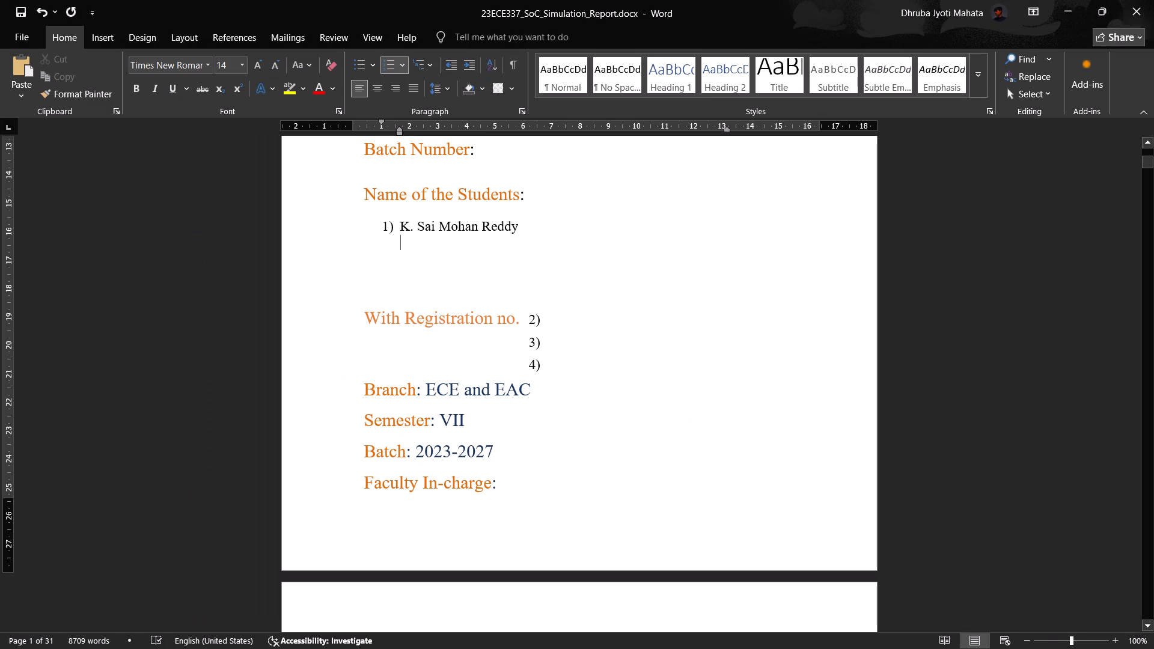
key("BackSpace")
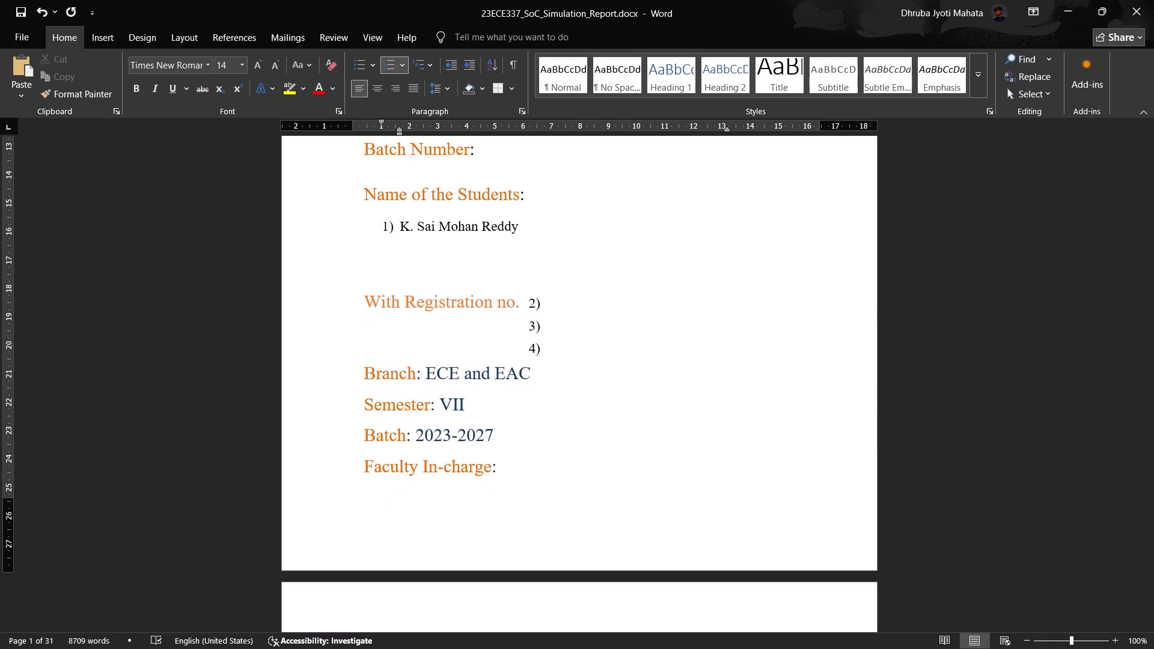
key("Return")
key("ctrl+v")
Add the third team member's name from the presentation's title slide as item 3) of the student list, removing the empty item below it.
key("alt+Tab")
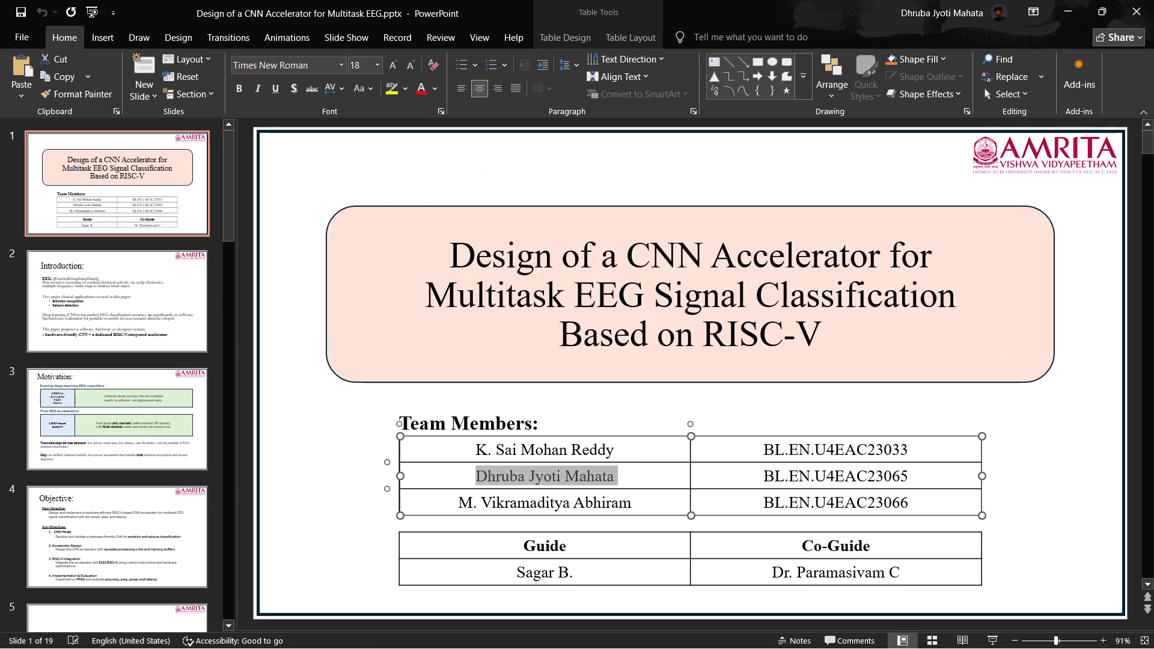
left_click_drag(646, 507, 435, 500)
key("ctrl+c")
key("alt+Tab")
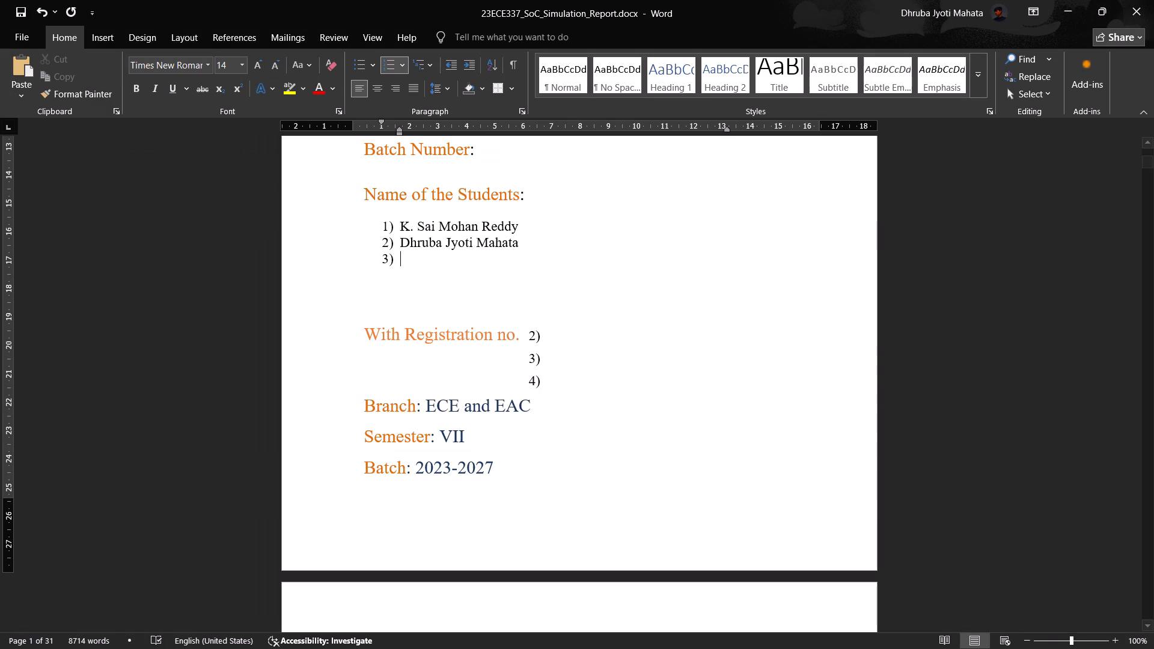
key("ctrl+v")
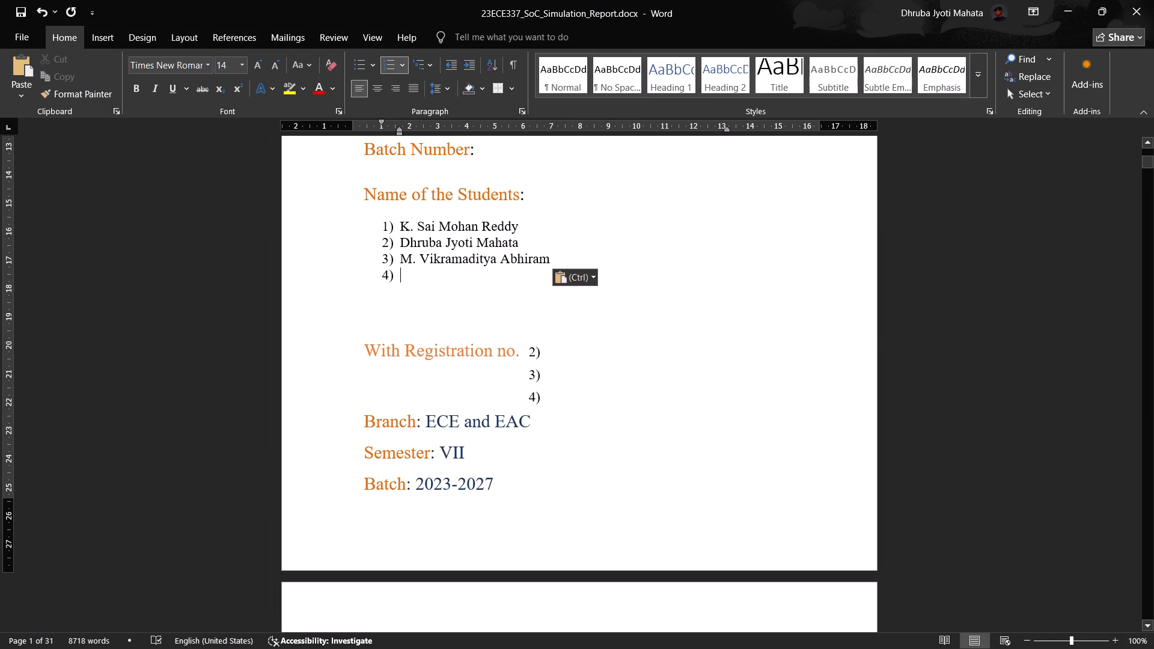
key("BackSpace")
key("BackSpace")
key("BackSpace")
key("BackSpace")
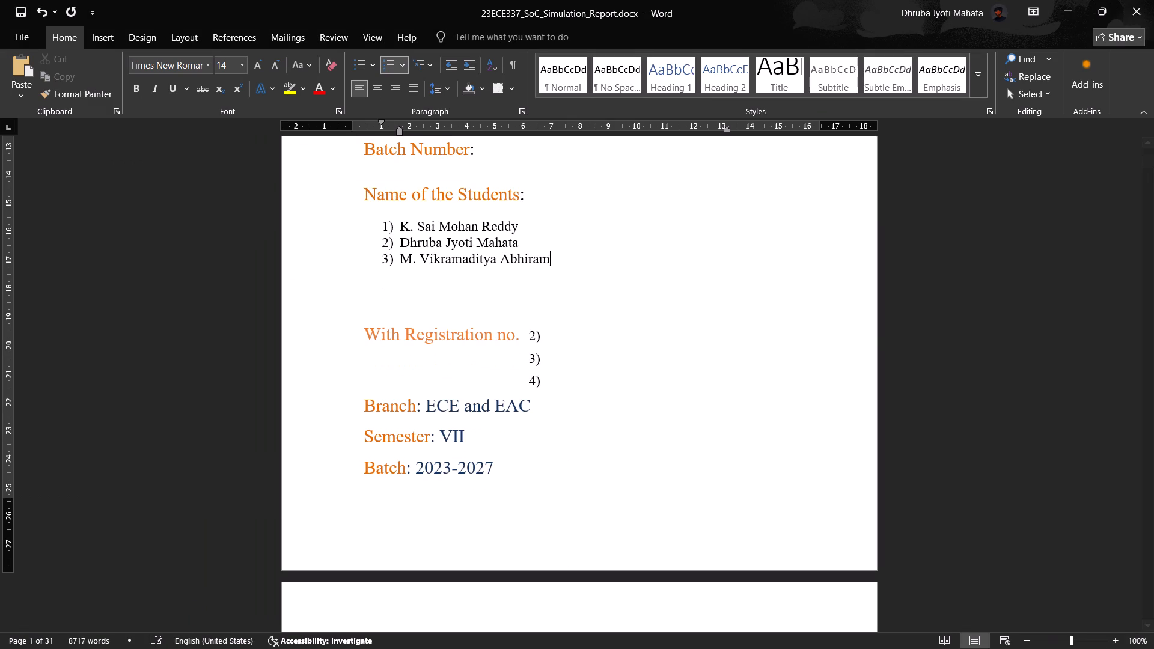
Delete the manually typed 2), 3) and 4) markers and their spacing after "With Registration no." on the cover page.
left_click(641, 386)
key("BackSpace")
key("BackSpace")
key("BackSpace")
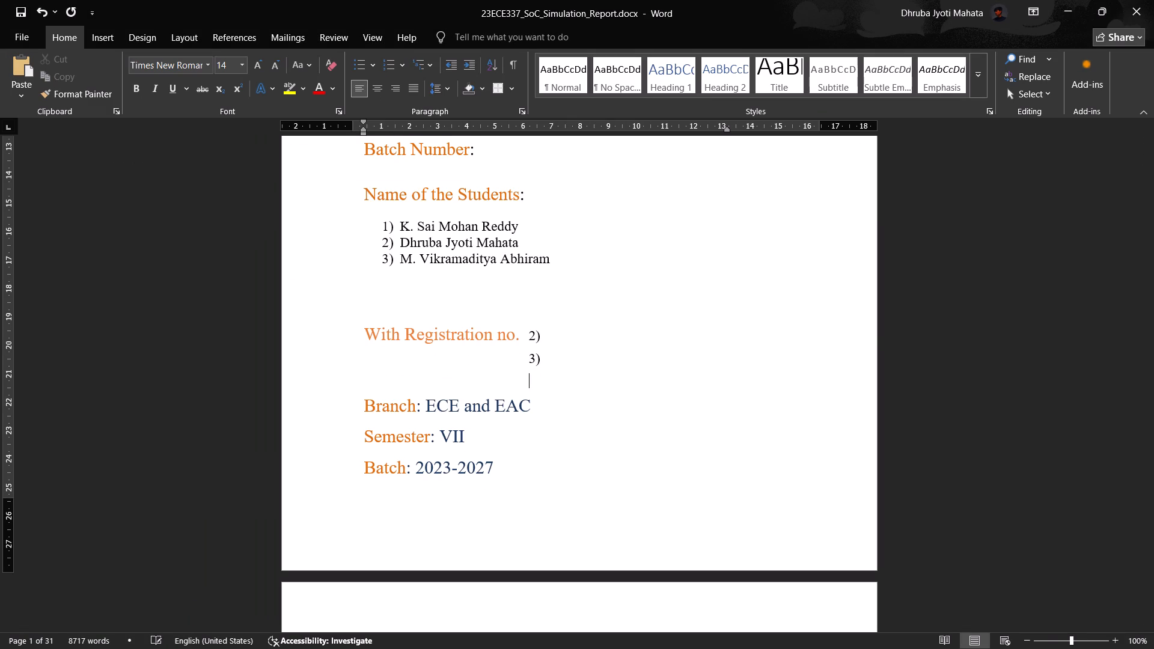
key("BackSpace")
key("BackSpace")
key("BackSpace")
key("BackSpace")
key("BackSpace")
key("BackSpace")
key("BackSpace")
key("BackSpace")
key("BackSpace")
key("BackSpace")
key("BackSpace")
key("BackSpace")
key("BackSpace")
key("BackSpace")
key("BackSpace")
key("BackSpace")
key("BackSpace")
key("BackSpace")
key("BackSpace")
key("BackSpace")
key("BackSpace")
key("BackSpace")
key("BackSpace")
key("BackSpace")
key("BackSpace")
key("BackSpace")
key("BackSpace")
key("BackSpace")
key("BackSpace")
key("BackSpace")
key("BackSpace")
key("BackSpace")
key("BackSpace")
key("BackSpace")
key("BackSpace")
key("BackSpace")
key("BackSpace")
key("BackSpace")
key("BackSpace")
key("BackSpace")
key("BackSpace")
key("BackSpace")
key("BackSpace")
key("BackSpace")
key("BackSpace")
key("BackSpace")
key("BackSpace")
key("BackSpace")
key("BackSpace")
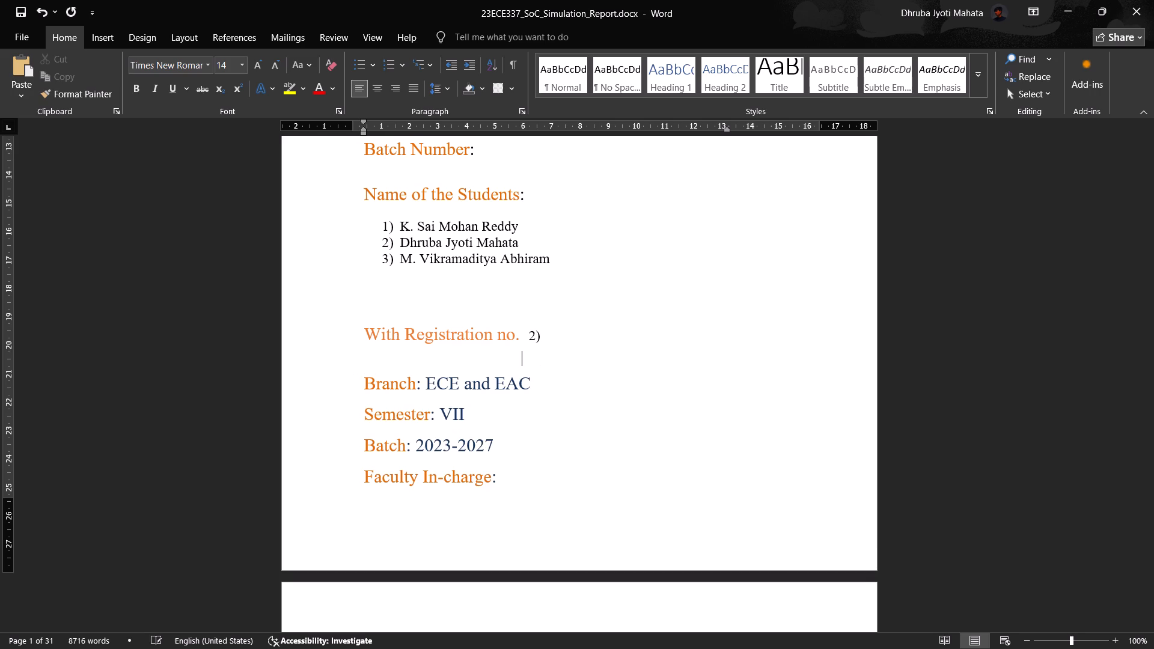
key("BackSpace")
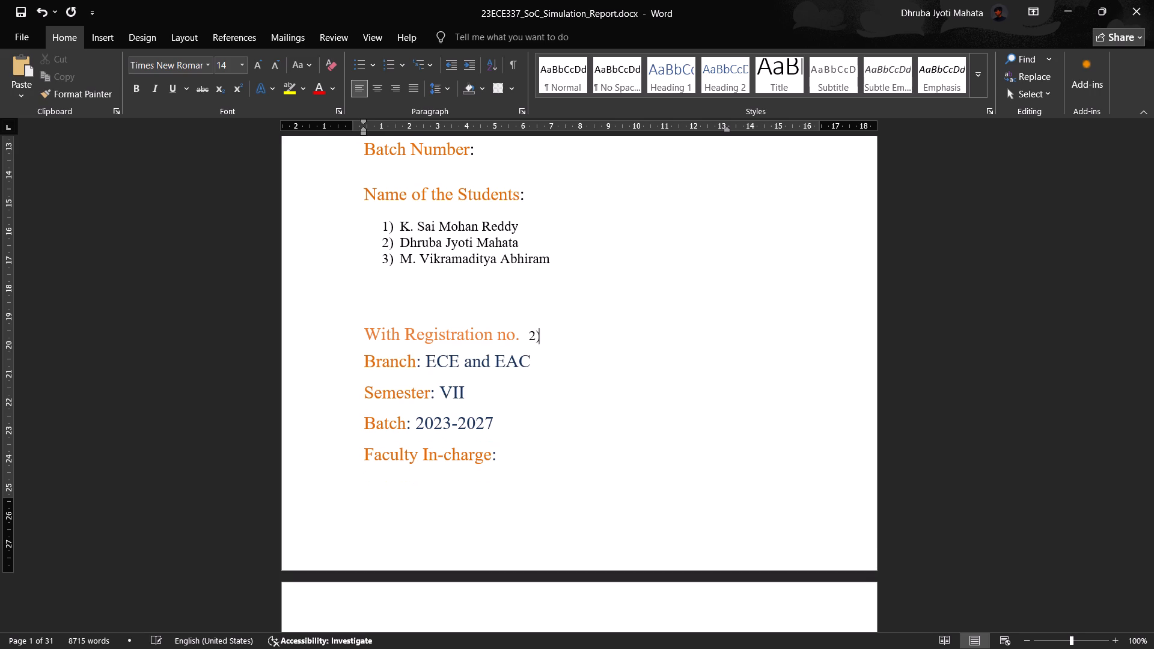
key("BackSpace")
key("BackSpace")
key("BackSpace")
Start an automatic 1) 2) 3) list below "With Registration no." and copy in the first member's registration number from the presentation's title slide.
key("Return")
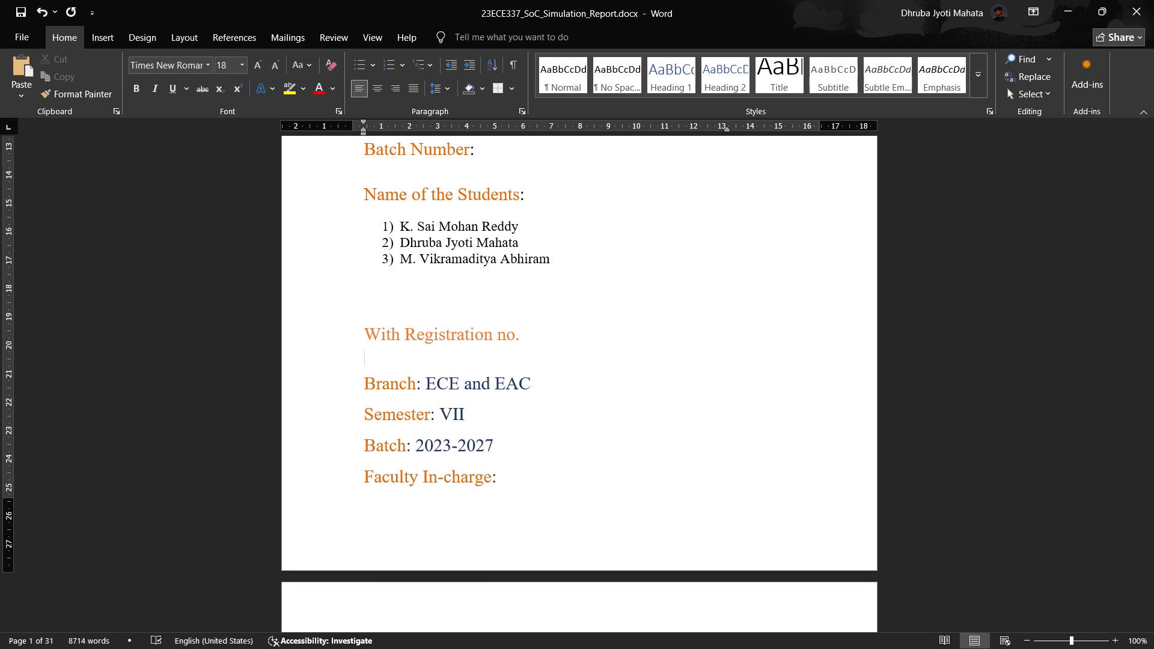
left_click(406, 69)
left_click(418, 125)
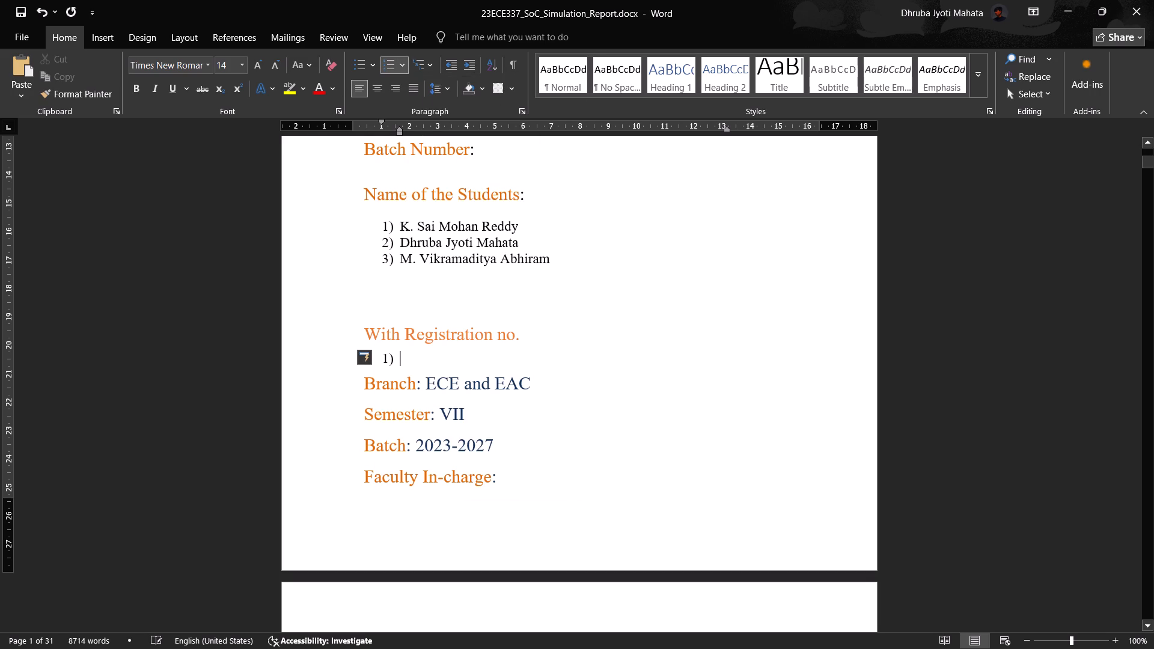
key("alt+Tab")
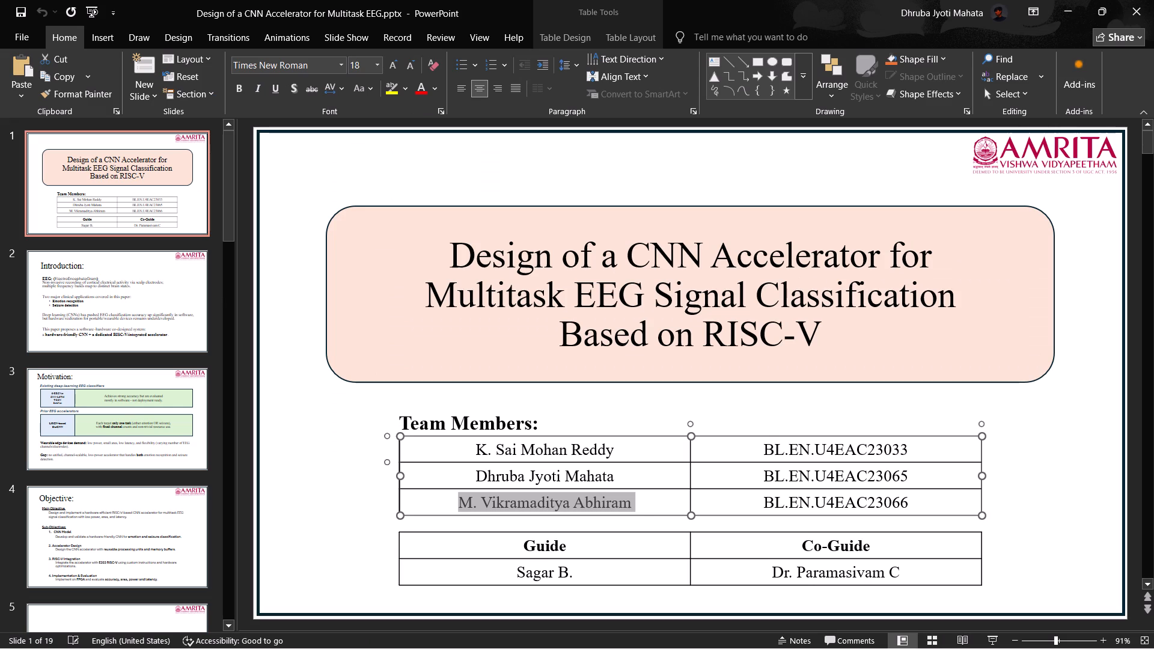
left_click(908, 445)
left_click_drag(914, 448, 744, 453)
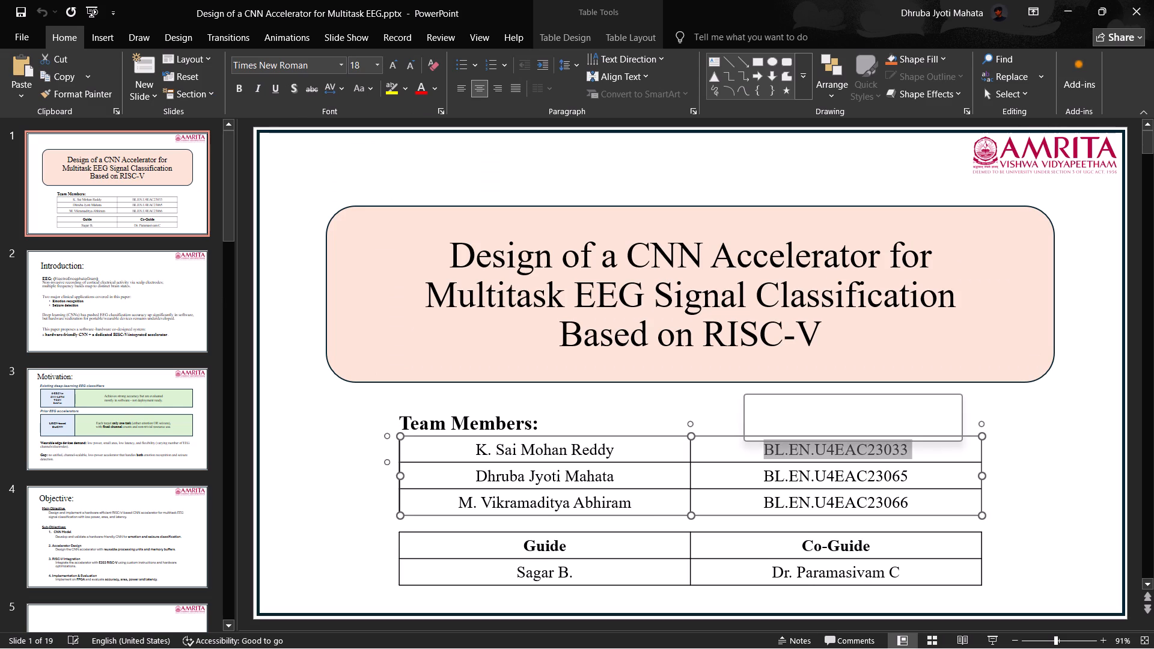
key("ctrl+c")
key("alt+Tab")
key("ctrl+v")
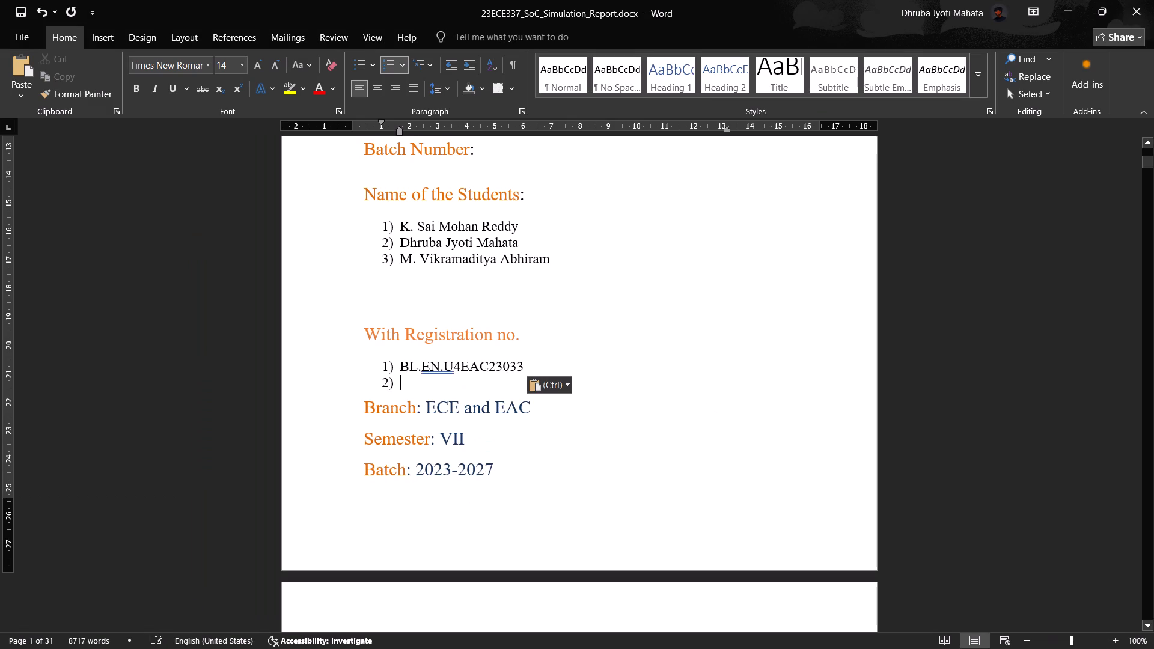
Copy the second team member's registration number from the presentation's title slide into item 2) of the report's registration list.
key("alt+Tab")
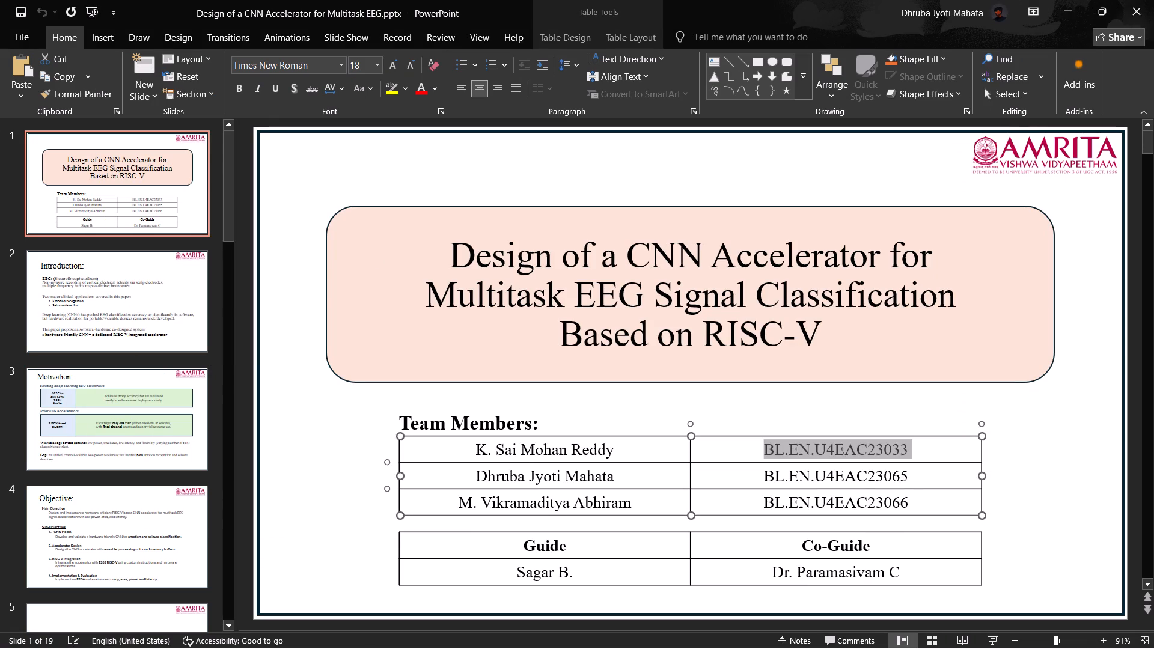
left_click_drag(921, 473, 762, 474)
key("ctrl+c")
key("alt+Tab")
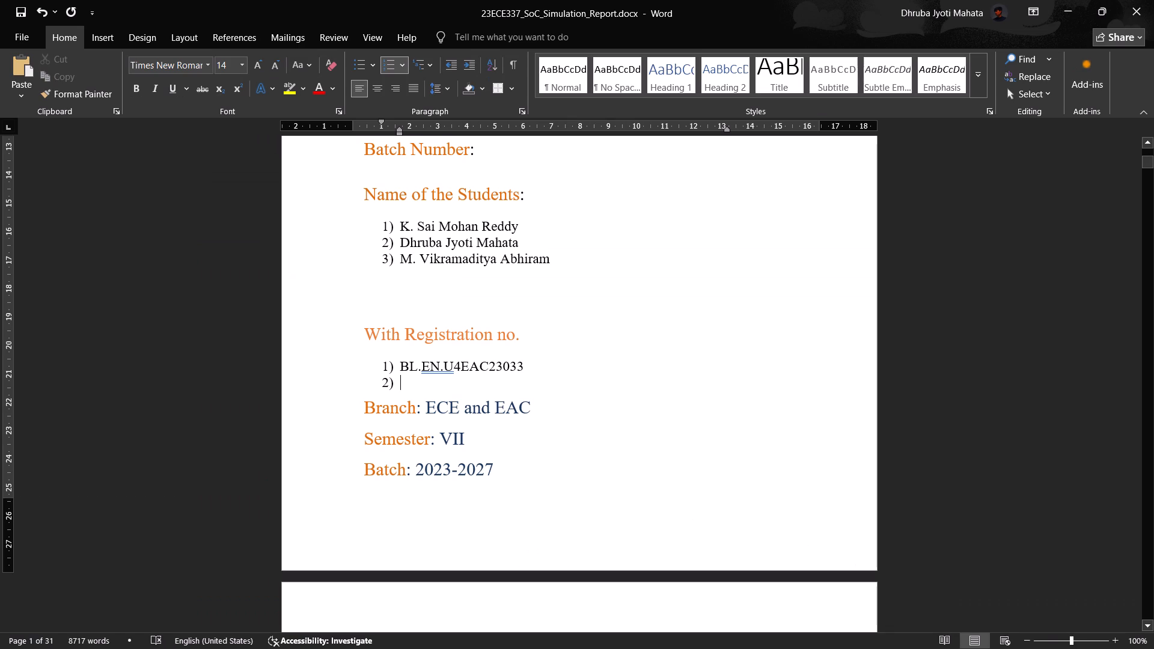
key("ctrl+v")
Add the third member's registration number from the presentation's title slide as item 3) of the registration list, removing the empty item after it.
key("alt+Tab")
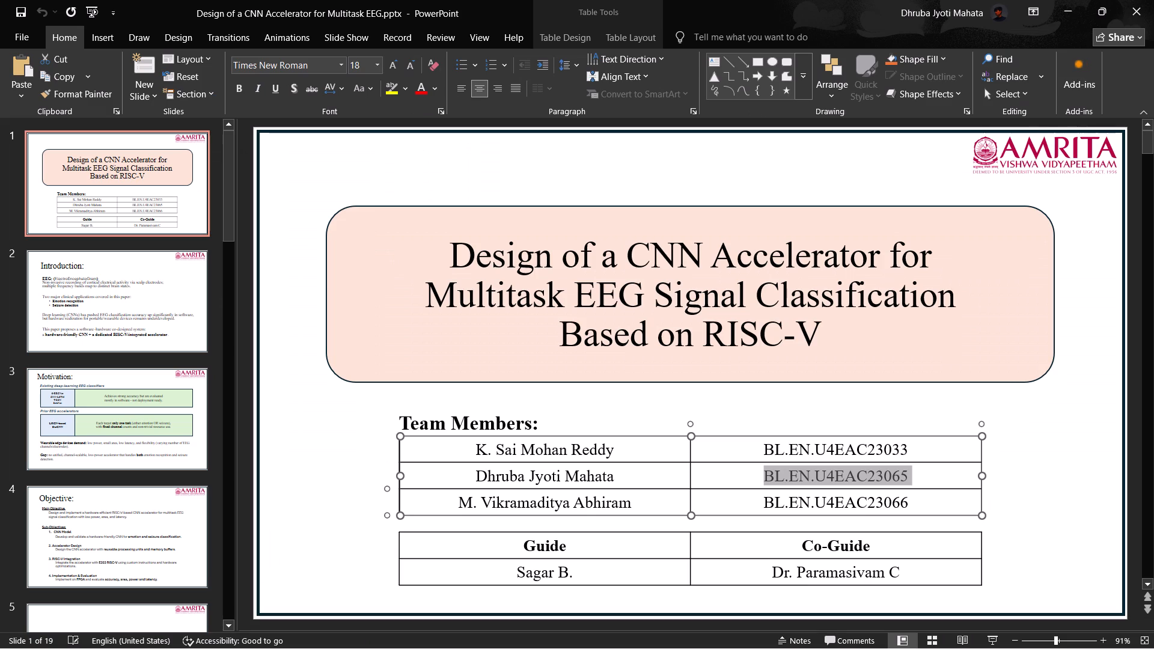
left_click_drag(933, 498, 770, 506)
key("ctrl+c")
key("alt+Tab")
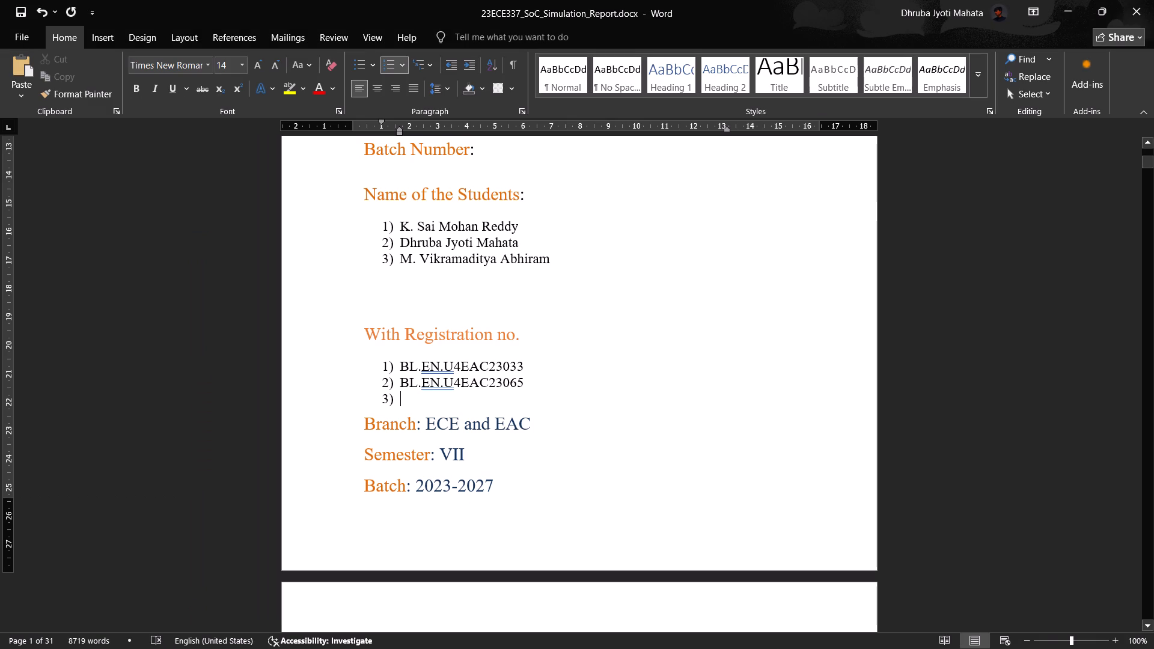
key("ctrl+v")
key("BackSpace")
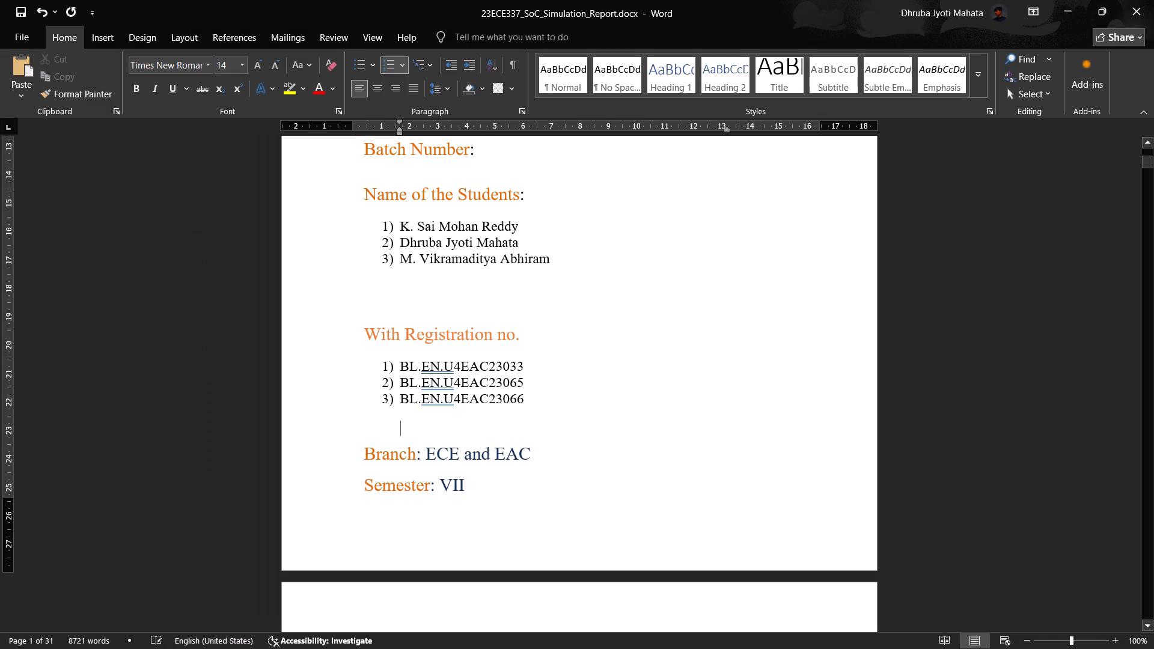
key("BackSpace")
key("BackSpace")
key("BackSpace")
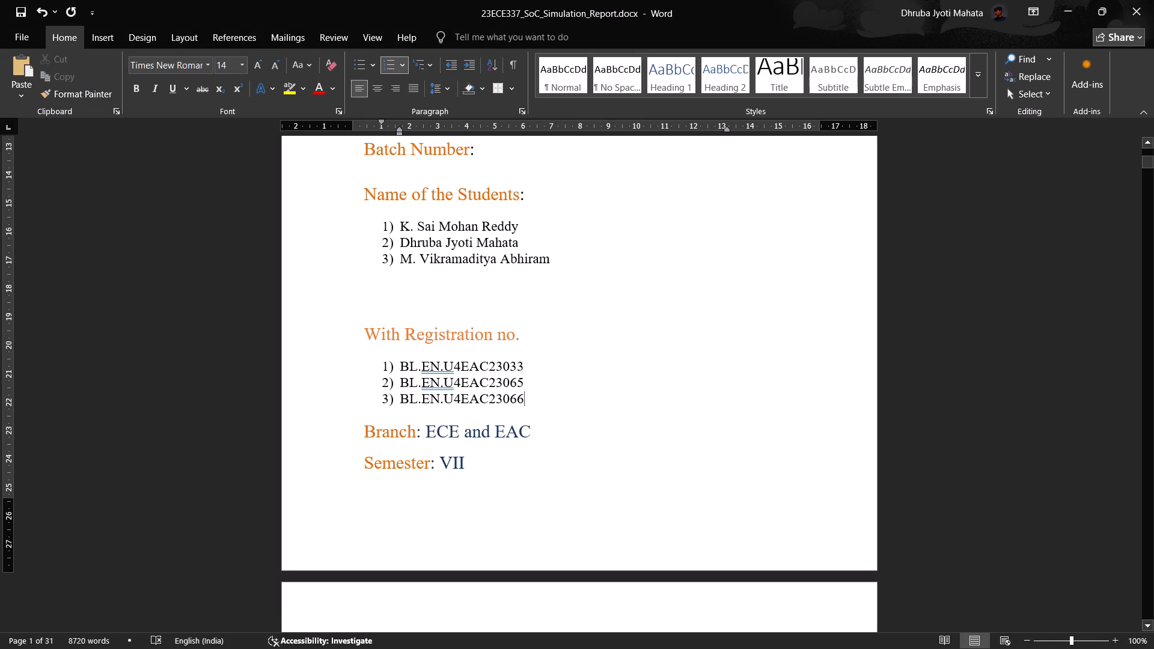
Remove the blank lines between the last student name and the "With Registration no." heading.
left_click(557, 309)
key("BackSpace")
key("BackSpace")
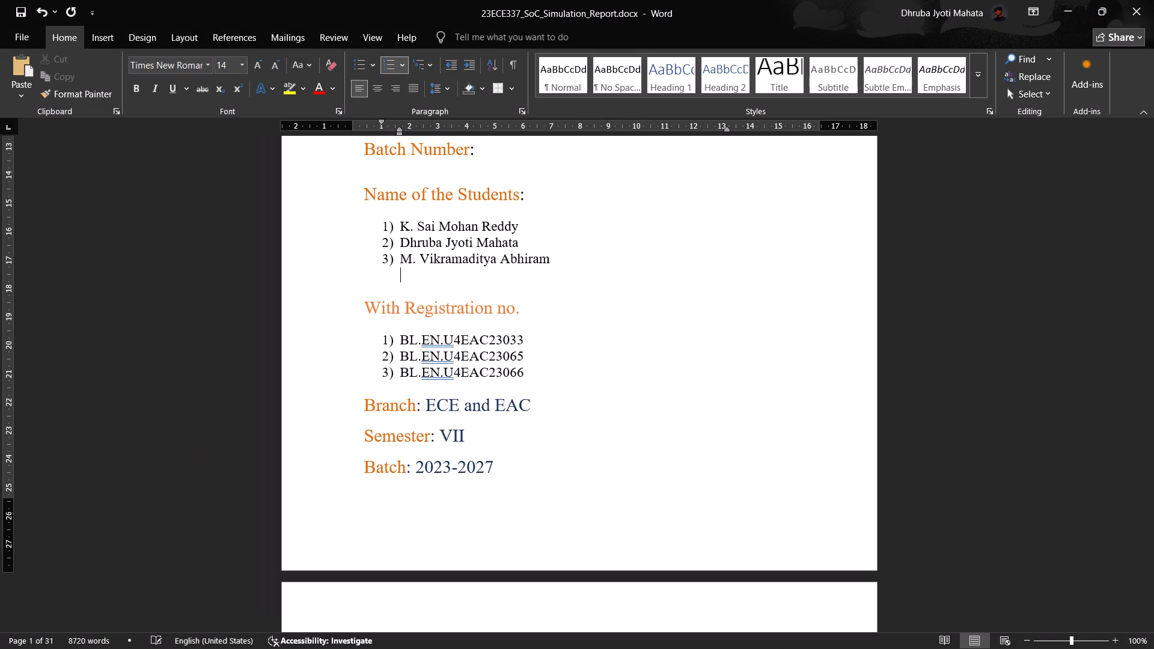
key("BackSpace")
Delete the surplus blank lines between the "Academic Year" line and "Batch Number:" on the cover page.
scroll(555, 313, "up", 2)
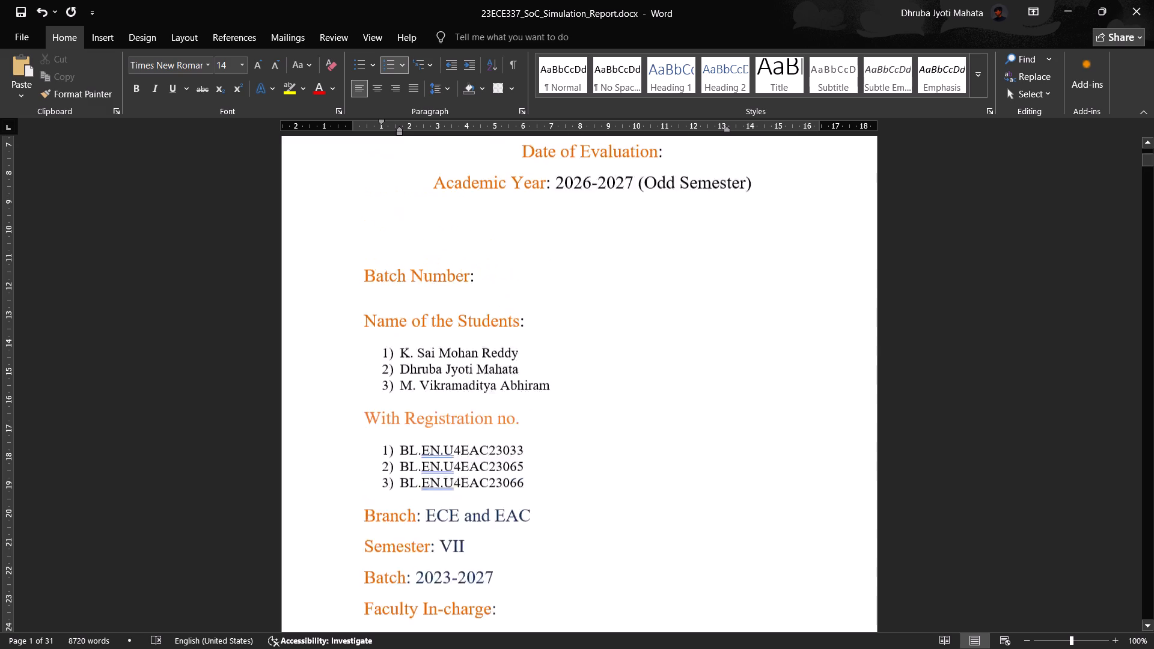
scroll(545, 339, "up", 1)
left_click(543, 377)
key("BackSpace")
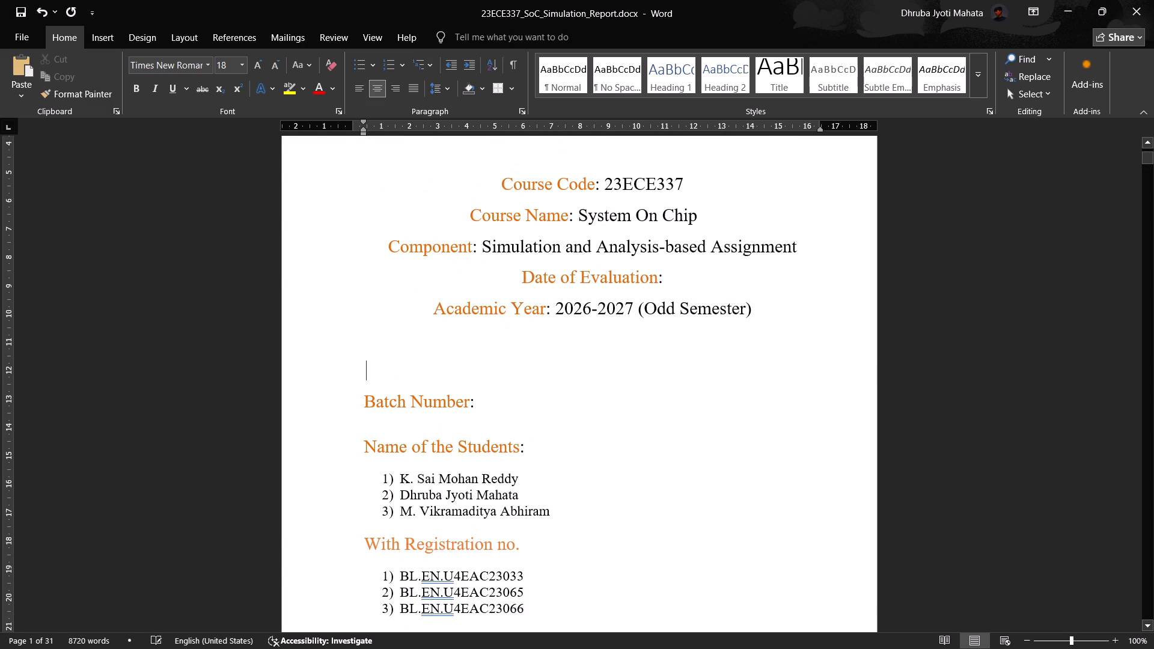
key("BackSpace")
key("BackSpace")
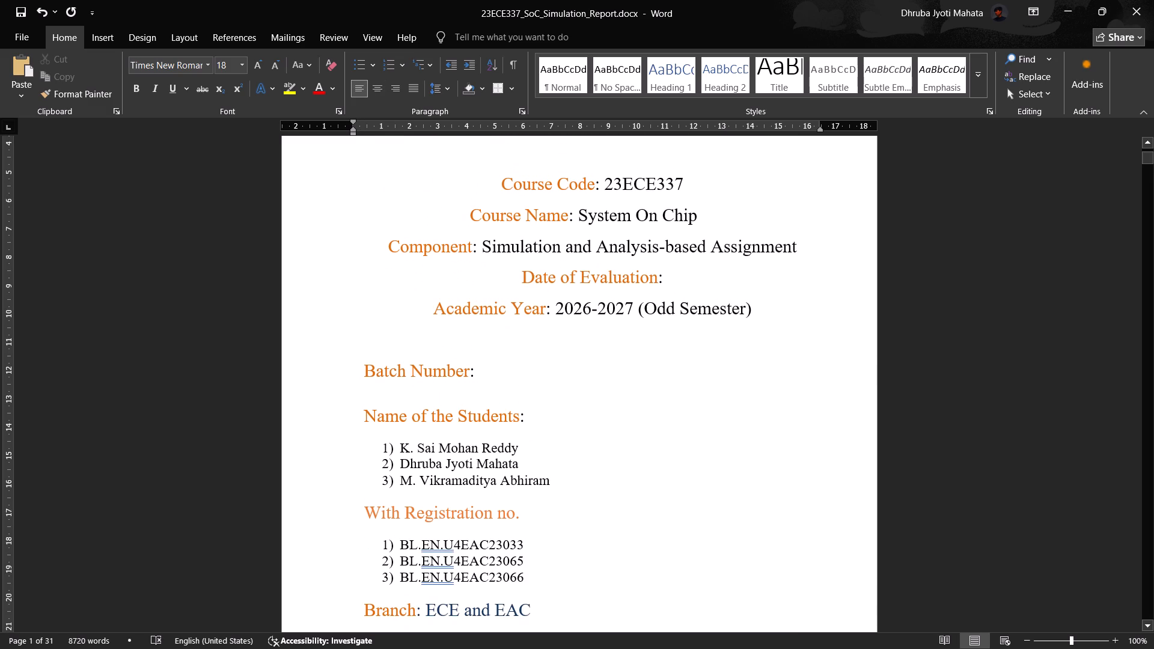
Delete the empty paragraphs after "Faculty In-charge:" to remove the blank page between the cover page and the Aim section.
scroll(521, 406, "down", 2)
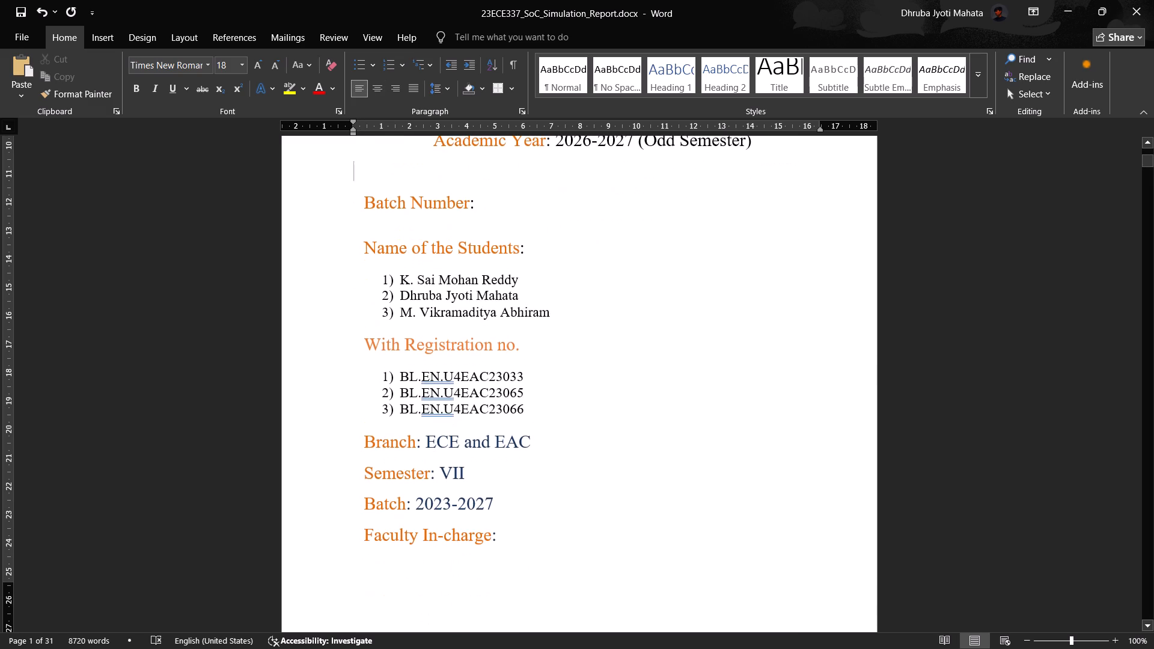
scroll(502, 460, "down", 13)
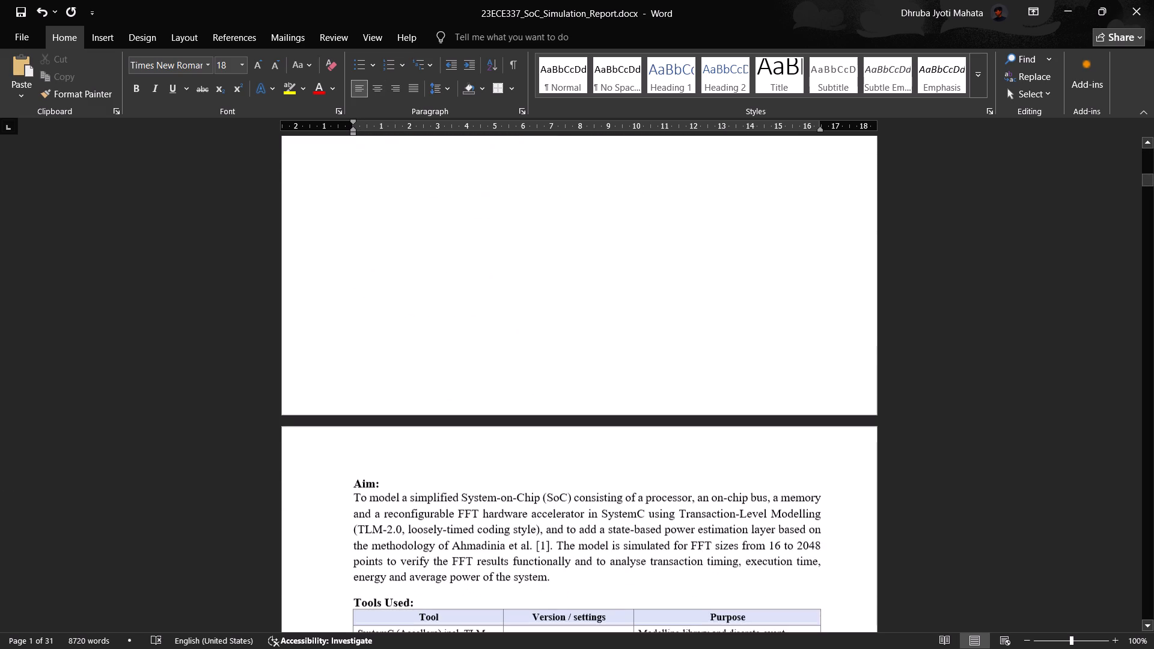
scroll(502, 443, "up", 11)
left_click(513, 408)
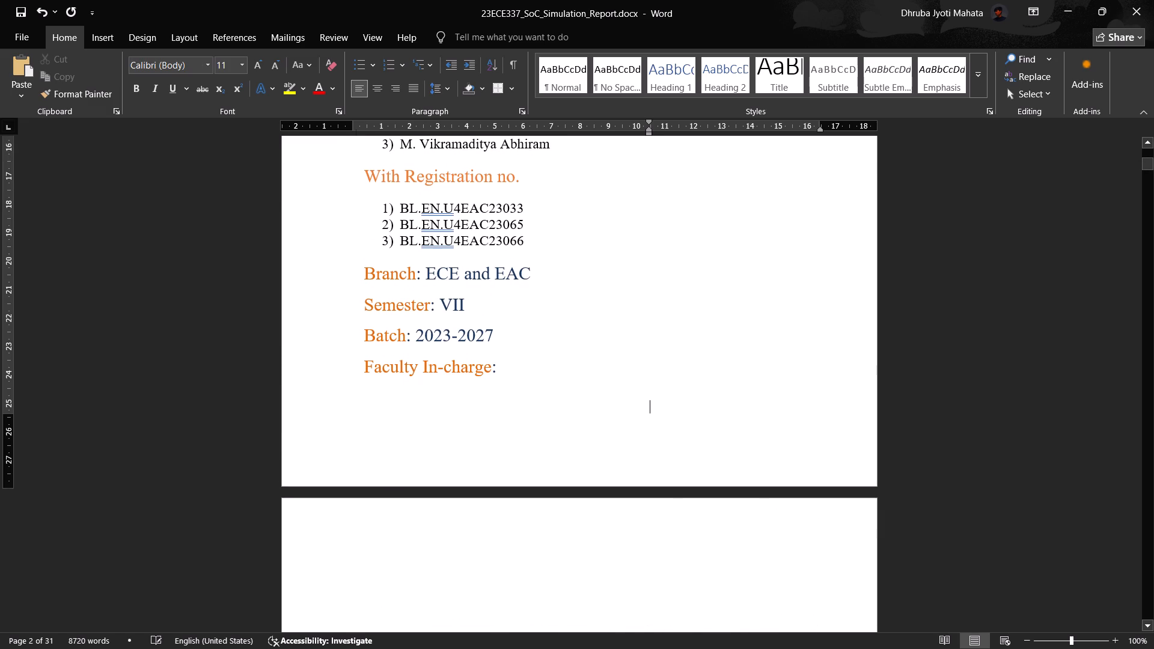
key("BackSpace")
key("BackSpace")
key("BackSpace")
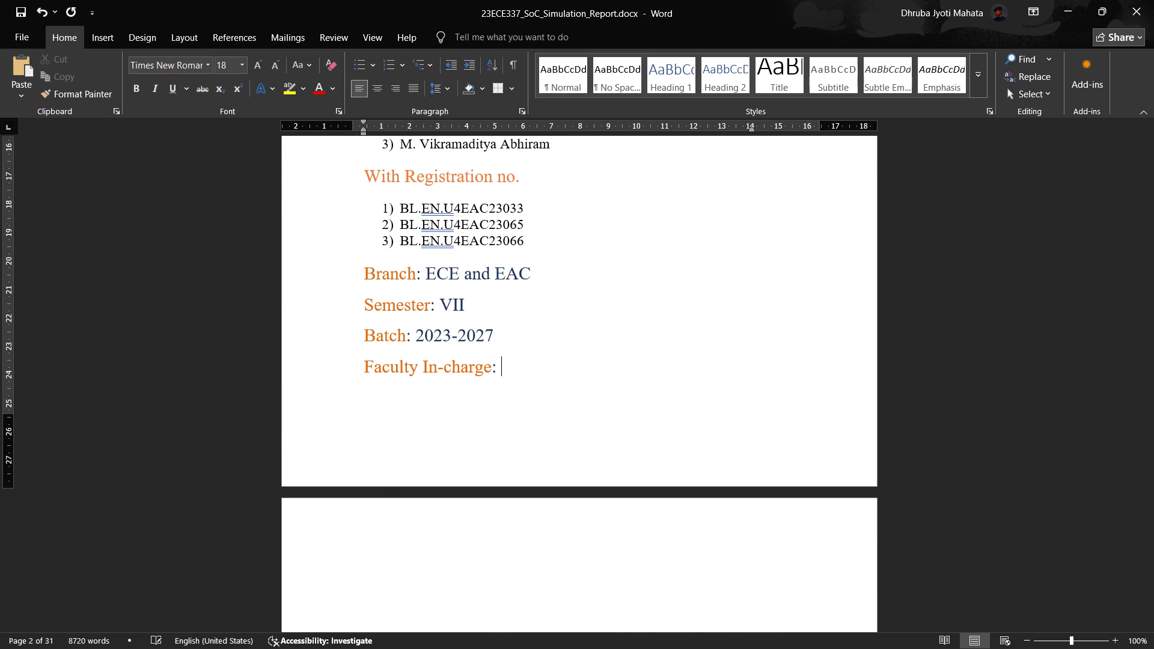
key("Delete")
key("Delete")
key("Delete")
key("Delete")
Review the Aim, Tools Used table and Theory introduction, including the base paper and assignment scope paragraphs up to Table 2.
scroll(551, 452, "down", 2)
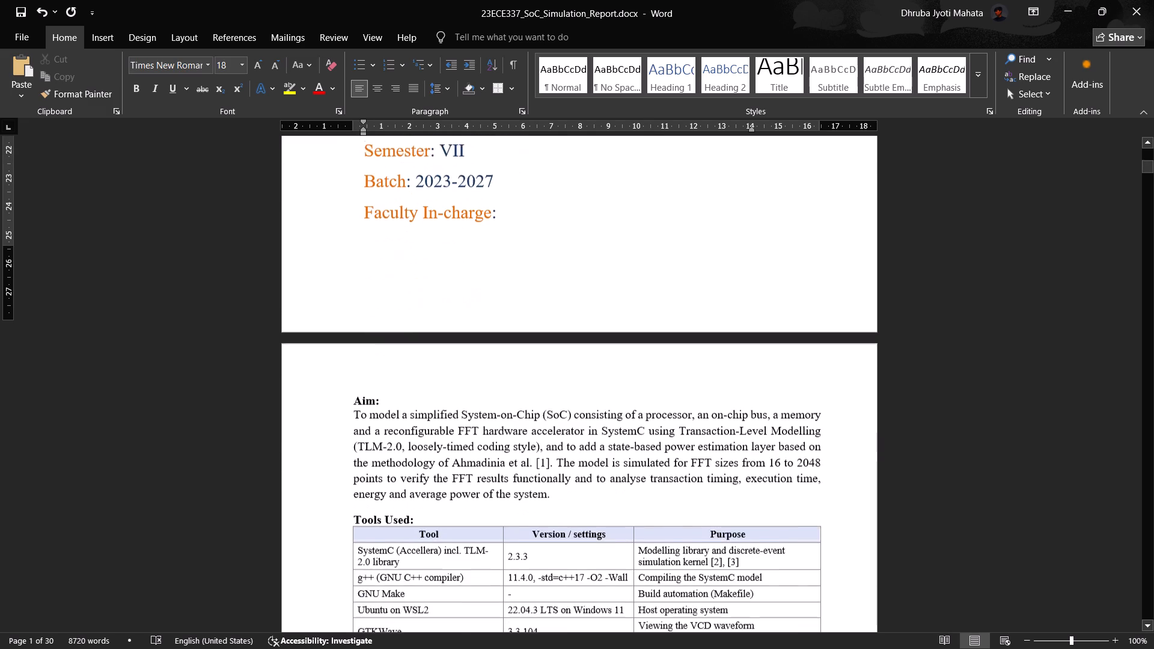
scroll(590, 494, "up", 1)
scroll(596, 474, "down", 2)
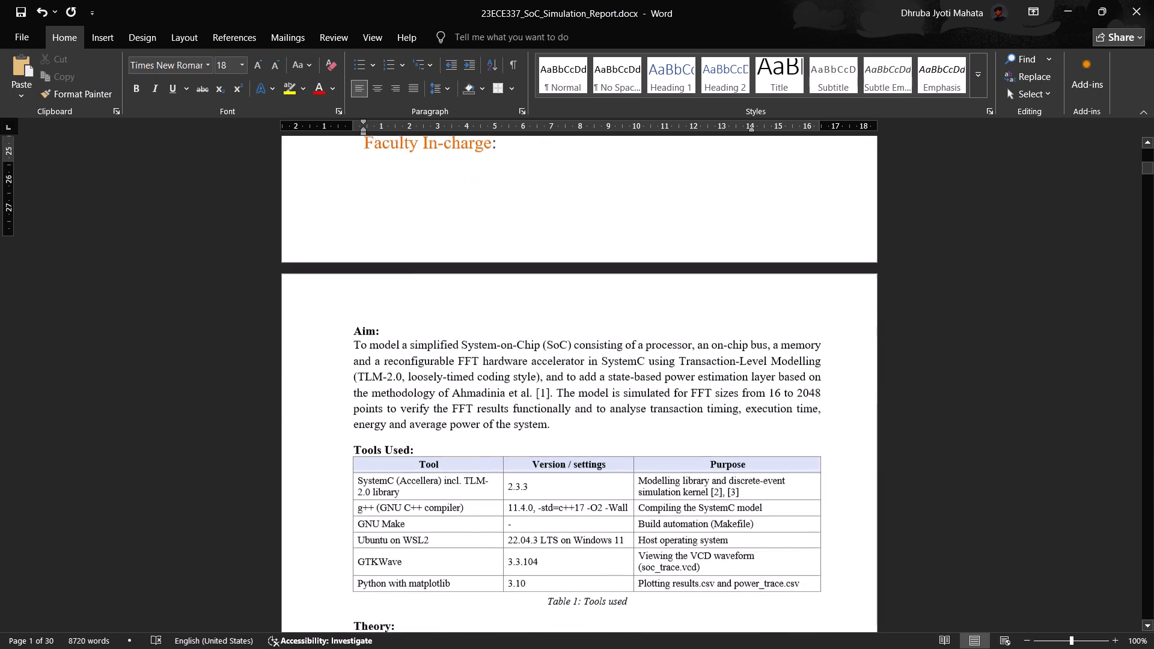
scroll(600, 474, "down", 2)
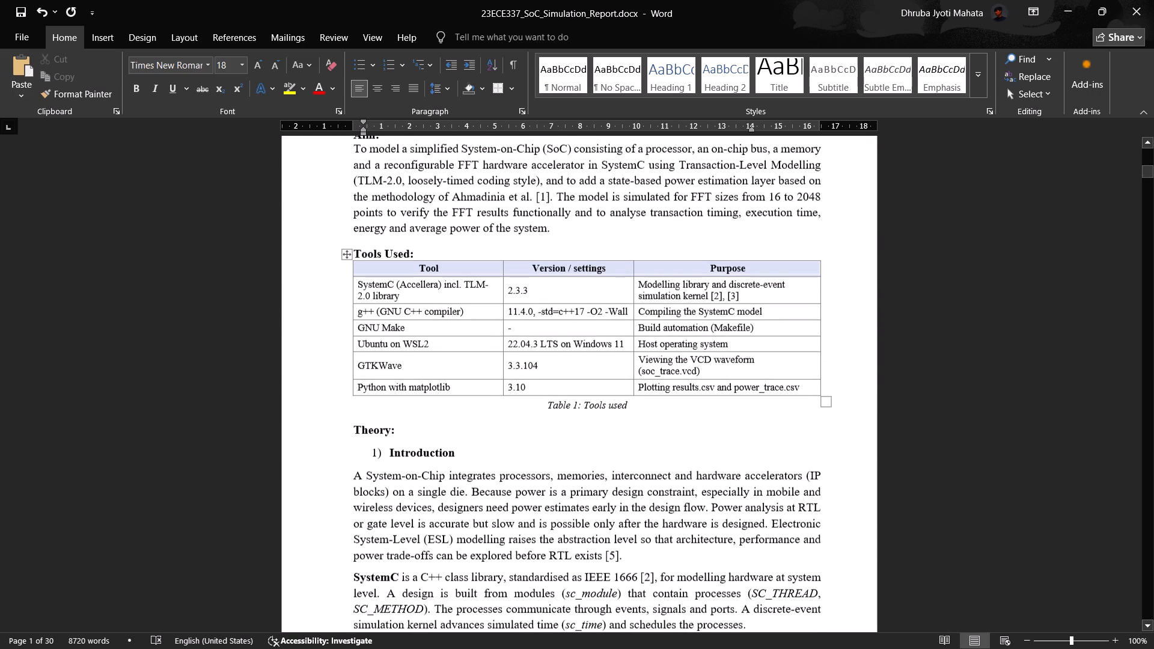
scroll(602, 474, "down", 1)
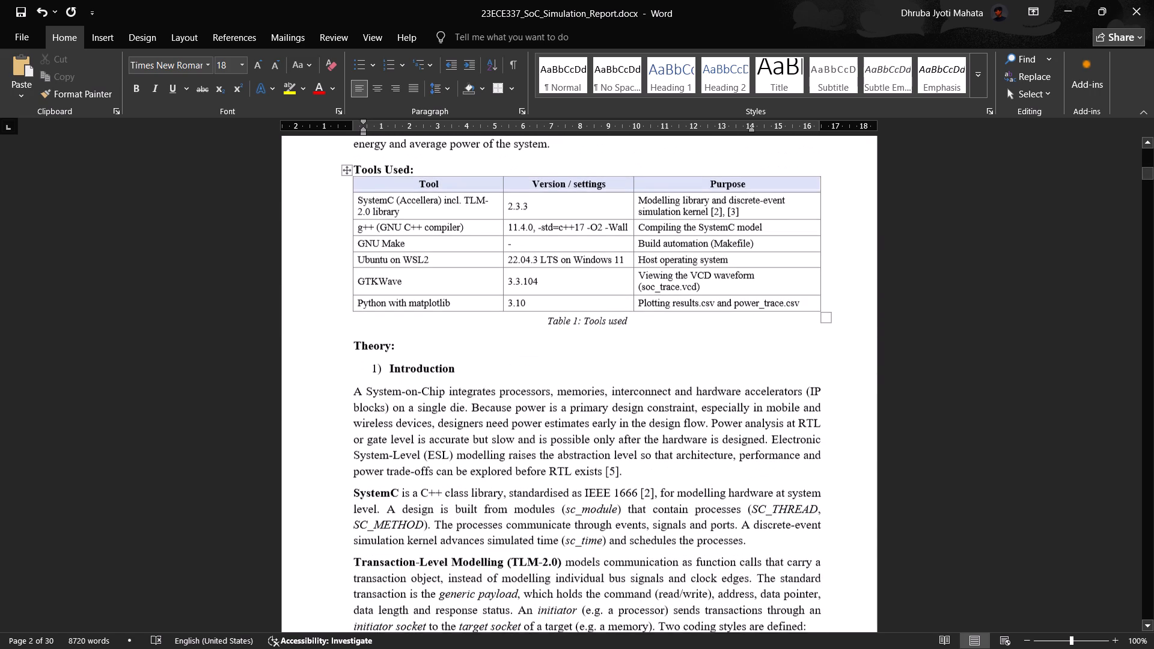
scroll(569, 456, "down", 4)
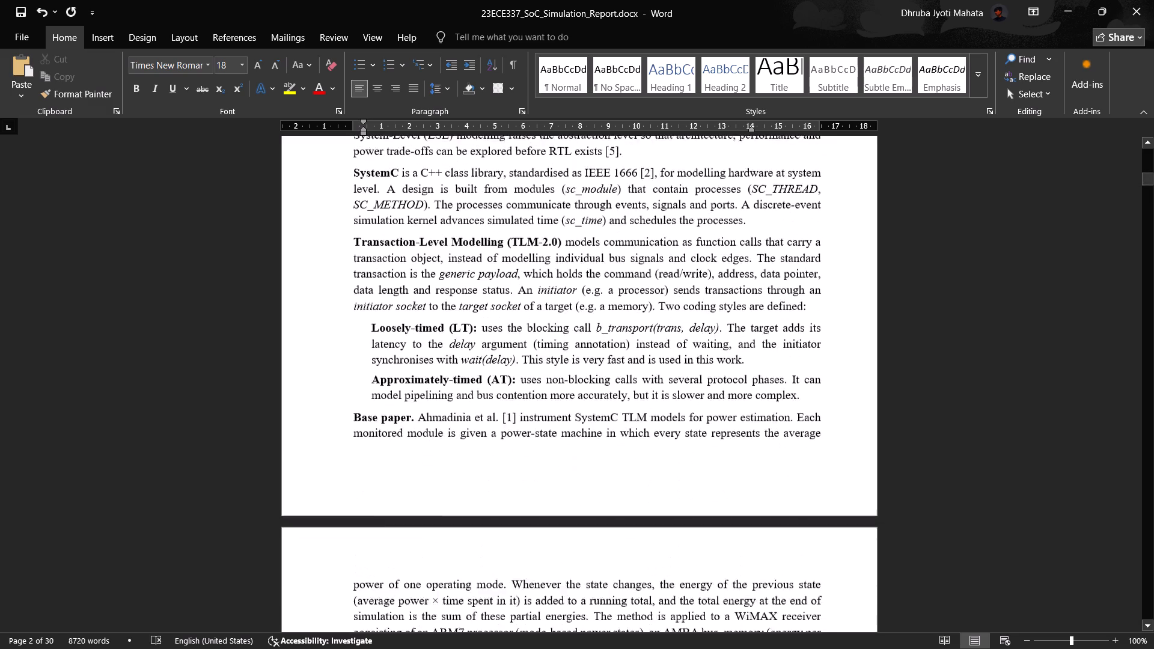
scroll(570, 471, "down", 4)
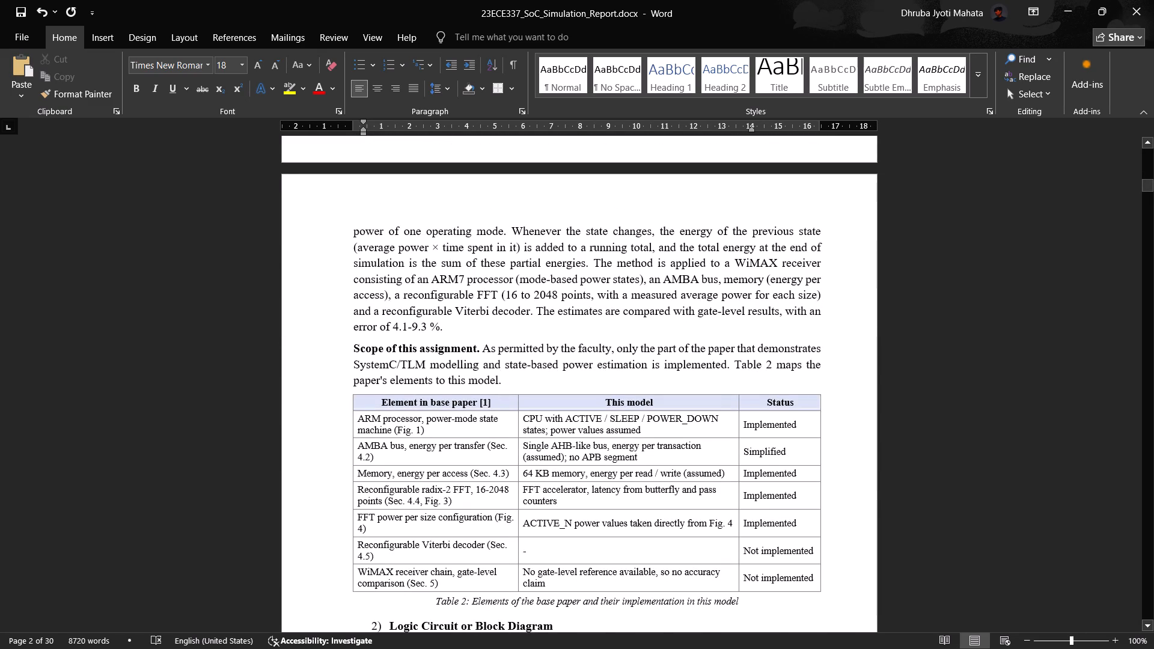
scroll(576, 484, "up", 5)
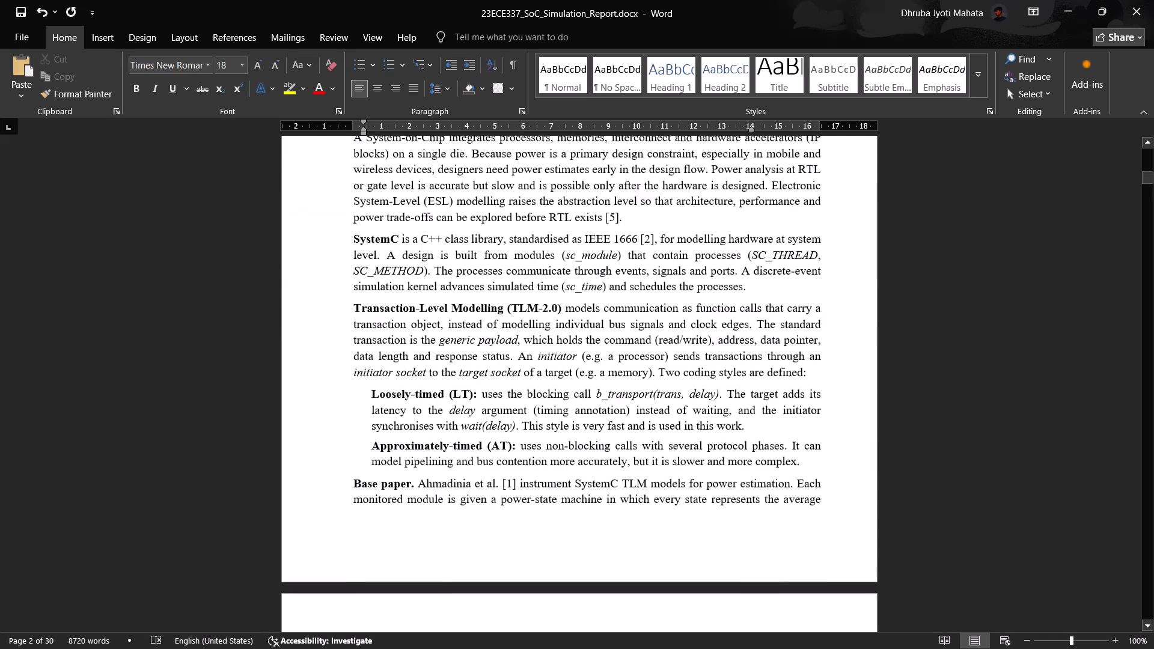
scroll(576, 484, "up", 1)
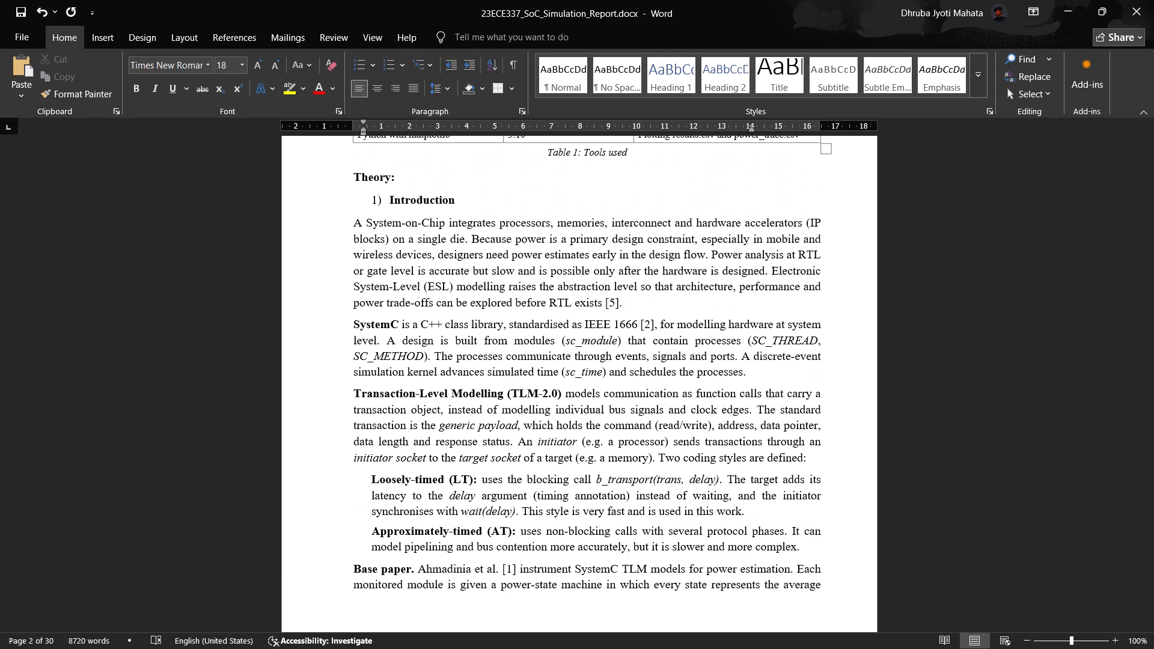
scroll(501, 376, "up", 1)
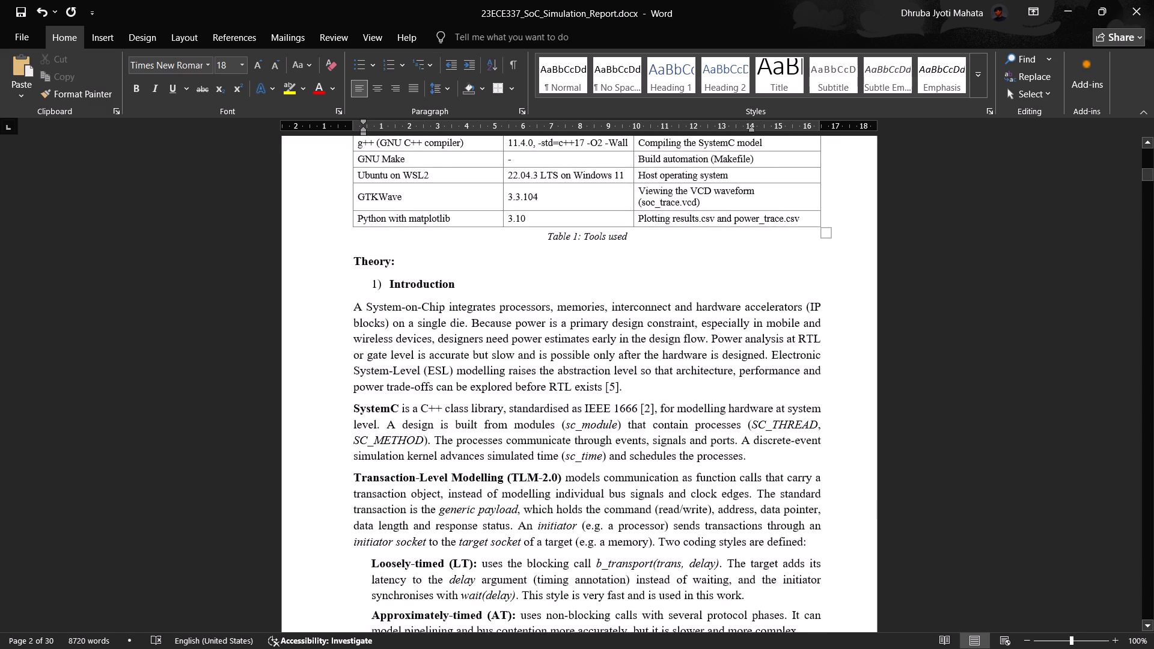
scroll(501, 370, "up", 1)
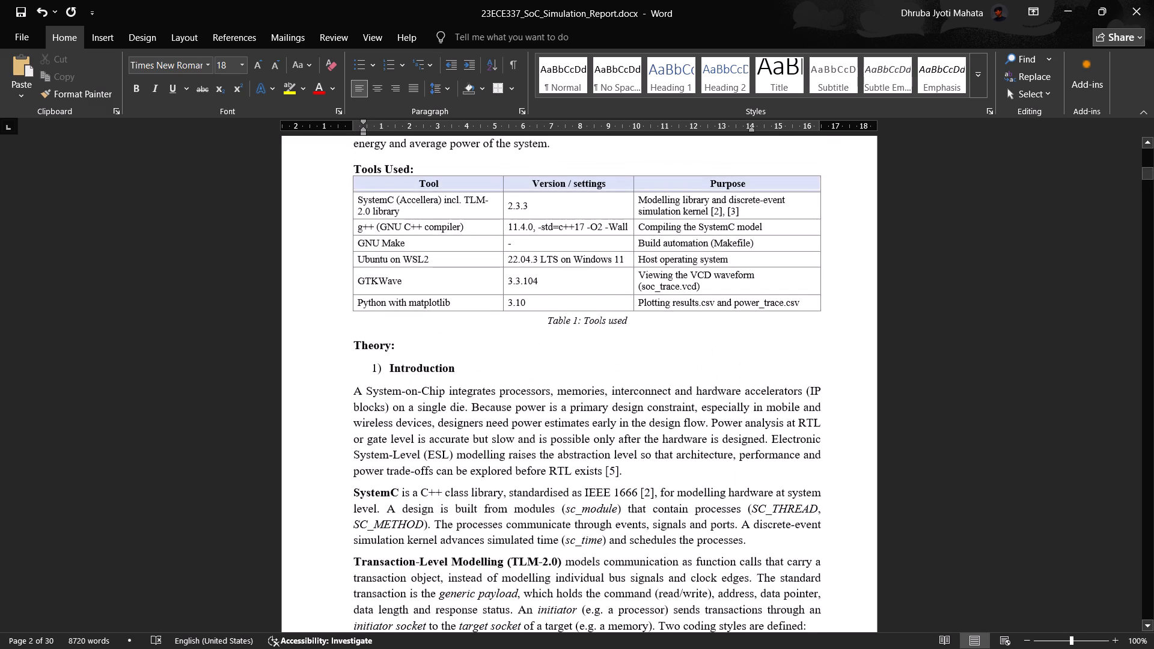
Recheck the cover page's course details, student list and registration list, and the page transition to the Aim section.
key("alt+Tab")
key("alt+Tab")
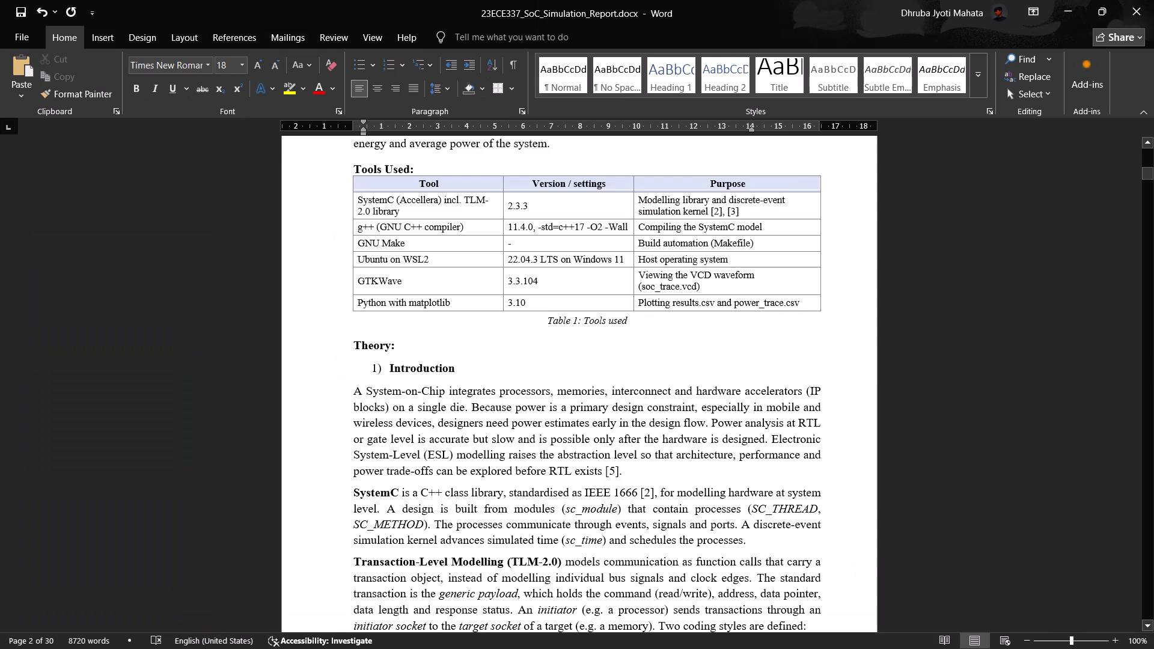
scroll(511, 337, "up", 10)
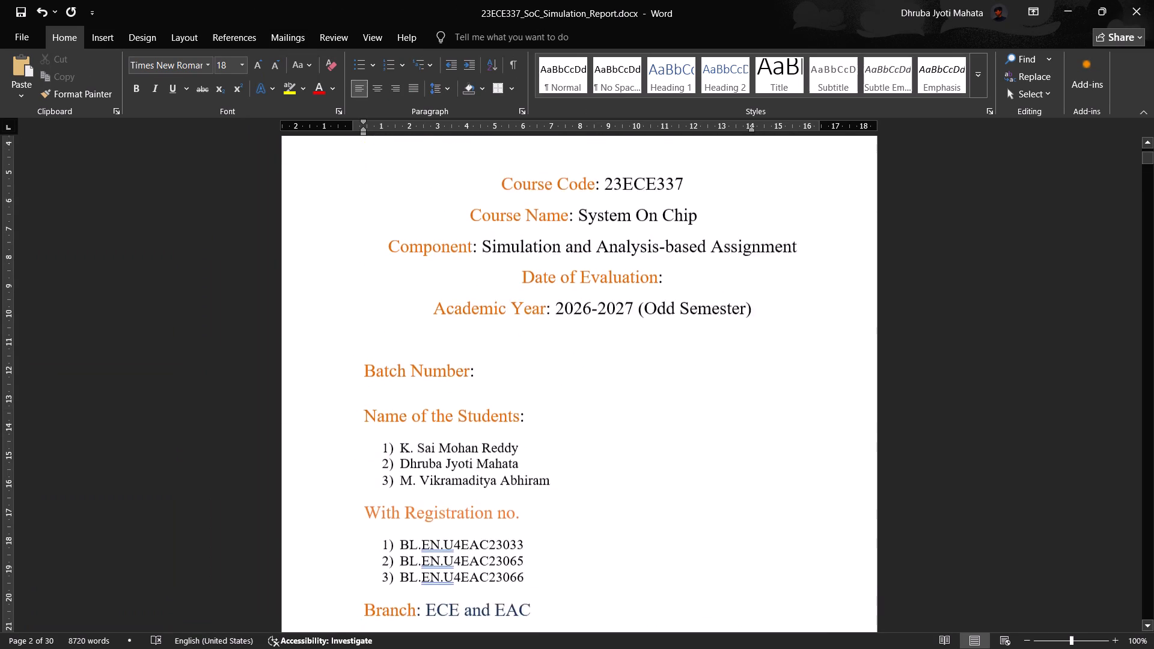
scroll(528, 335, "up", 3)
scroll(569, 358, "down", 4)
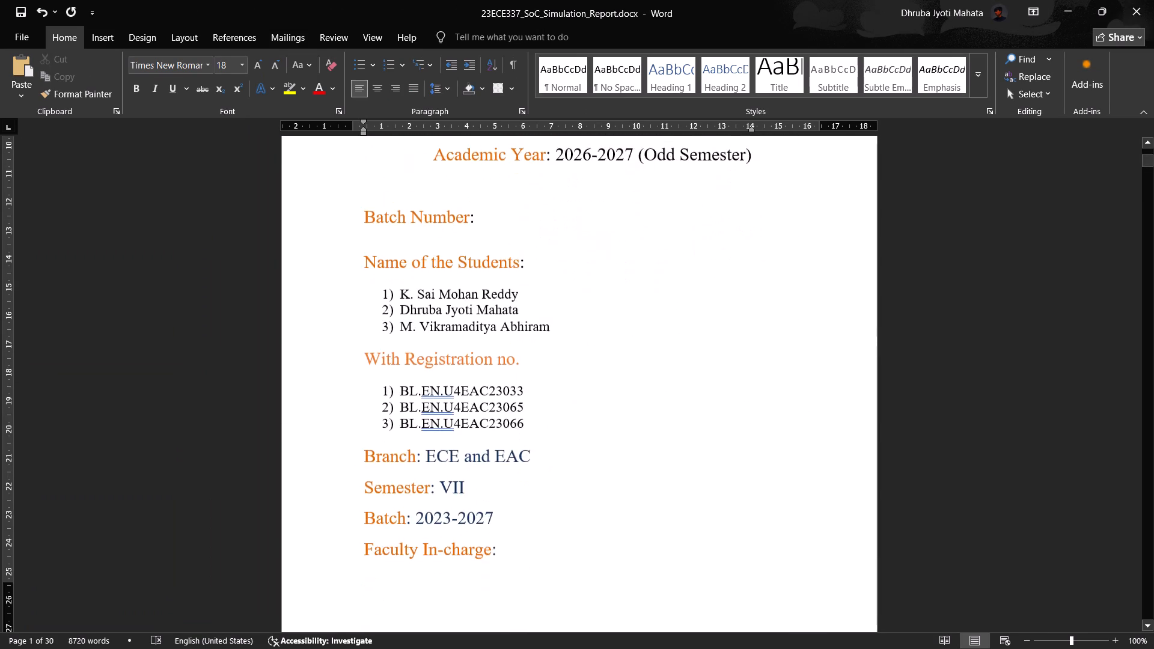
scroll(561, 355, "down", 6)
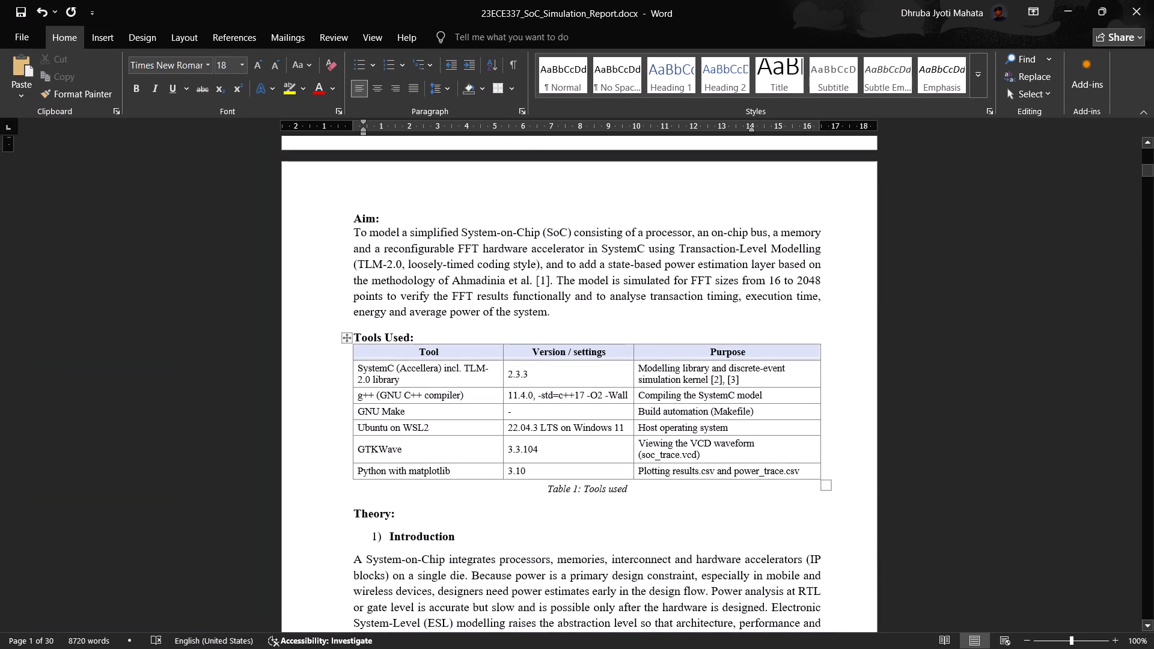
Review the Theory section from the introduction through Table 2 to the Figure 1 block diagram of the modelled SoC.
scroll(546, 336, "down", 5)
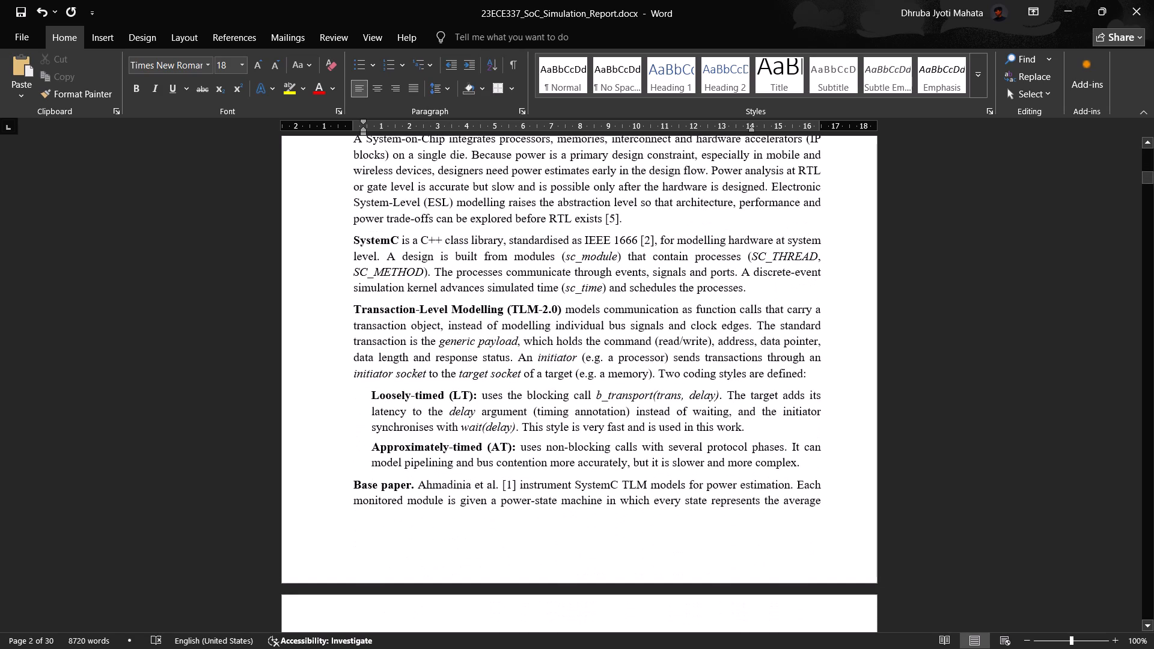
scroll(546, 337, "down", 5)
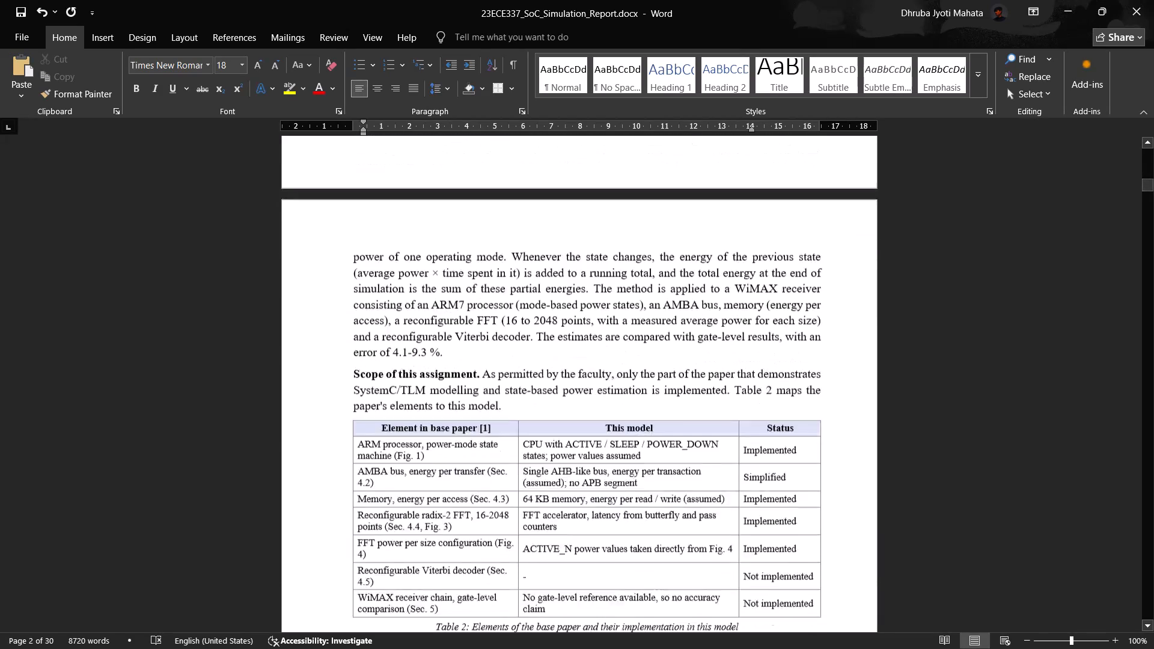
scroll(546, 340, "down", 1)
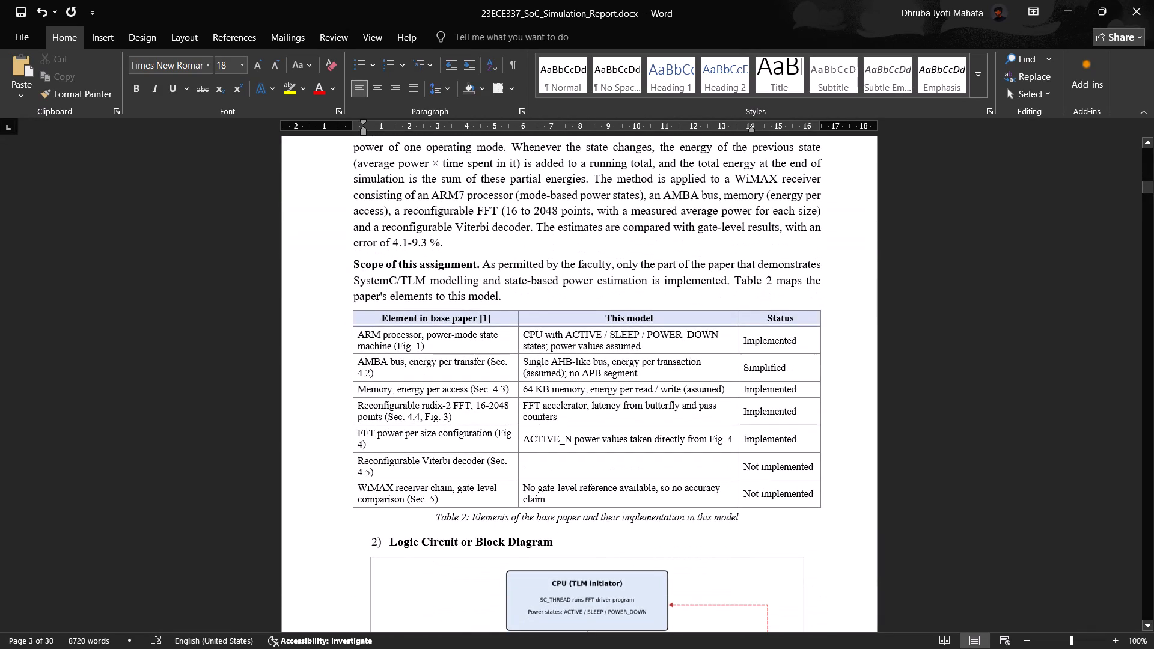
scroll(546, 340, "down", 3)
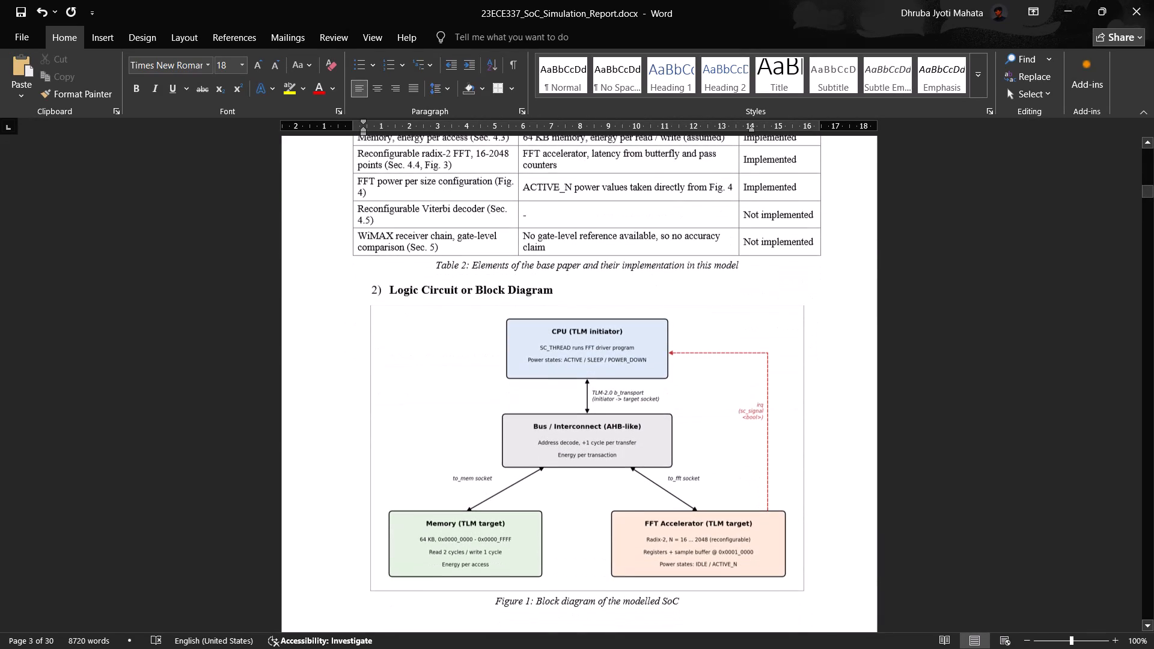
scroll(546, 340, "down", 1)
left_click(549, 338)
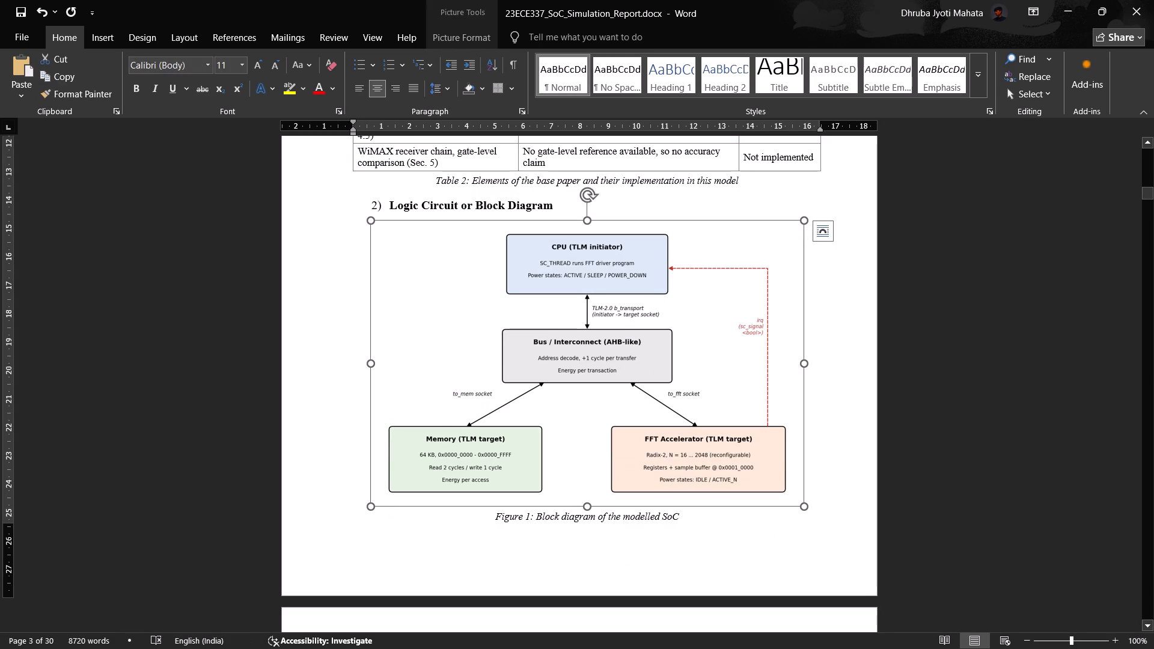
scroll(547, 473, "up", 2)
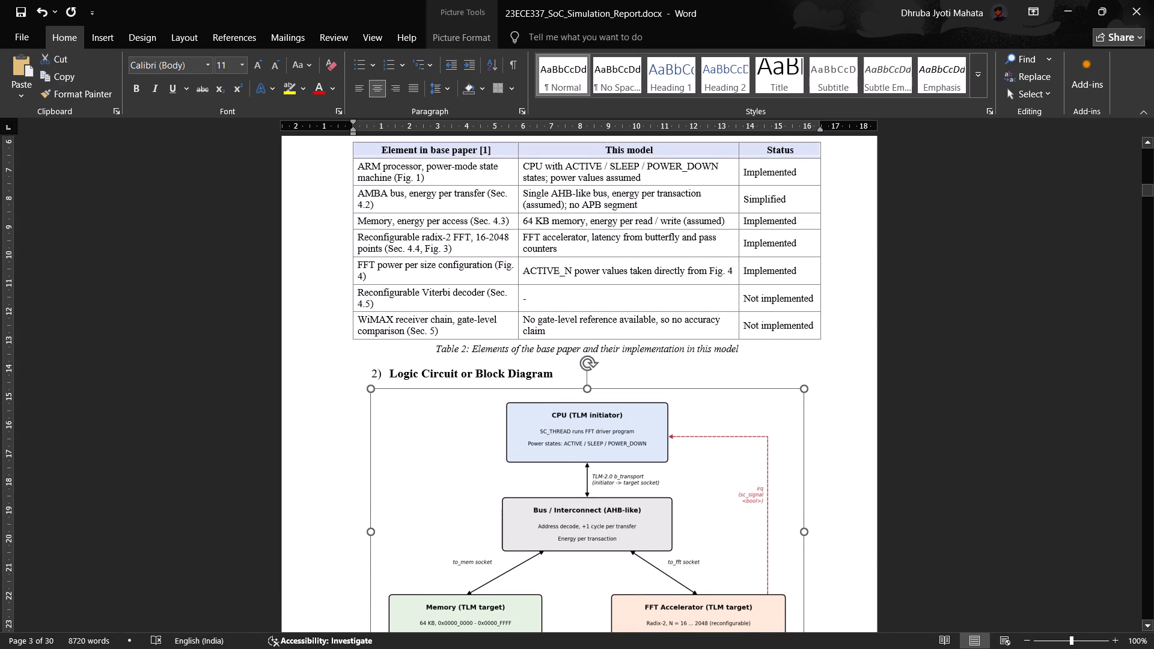
scroll(551, 473, "down", 3)
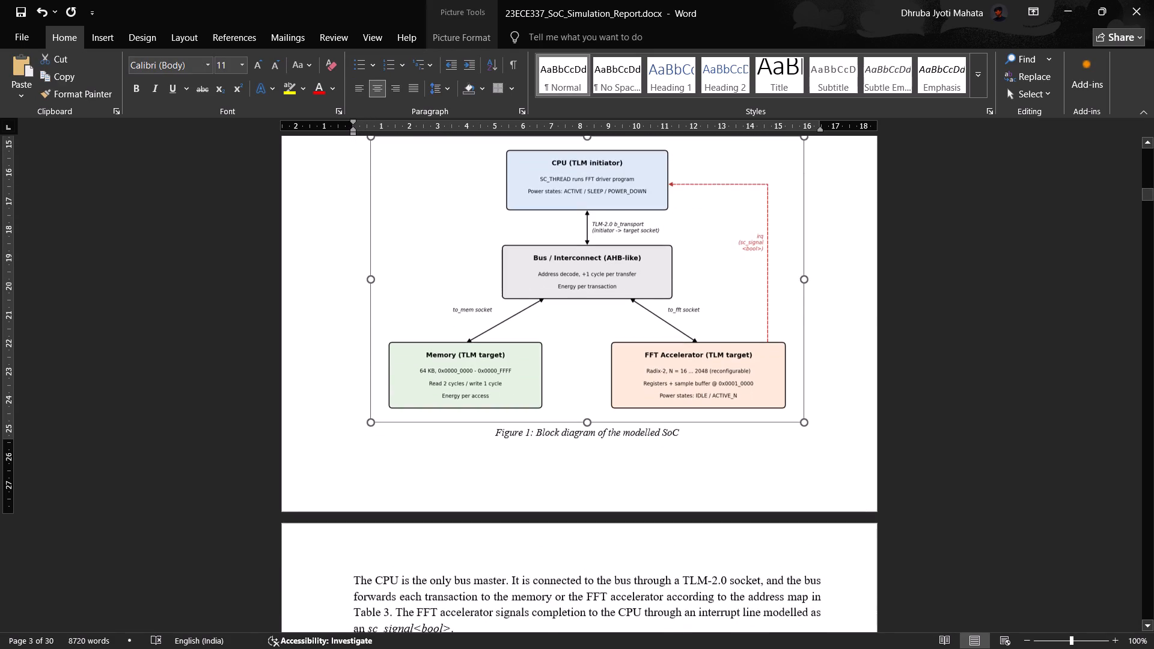
Review the Table 3 address map, the Figure 2 power-state machines and the start of the Working principle section.
scroll(564, 537, "down", 4)
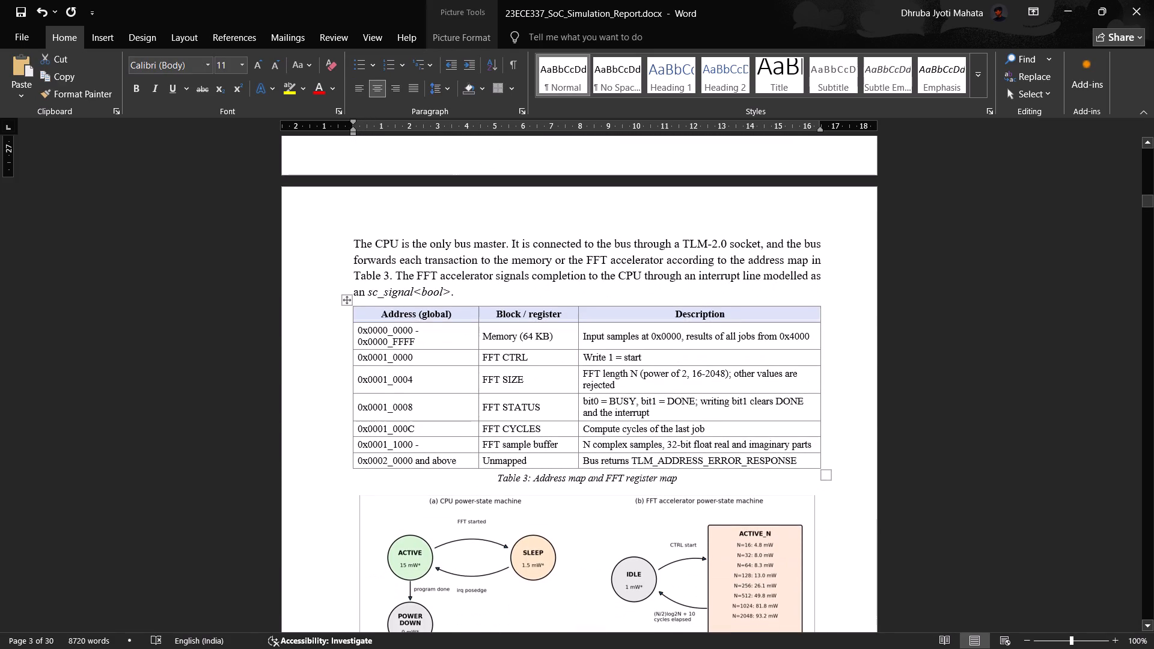
scroll(564, 537, "down", 3)
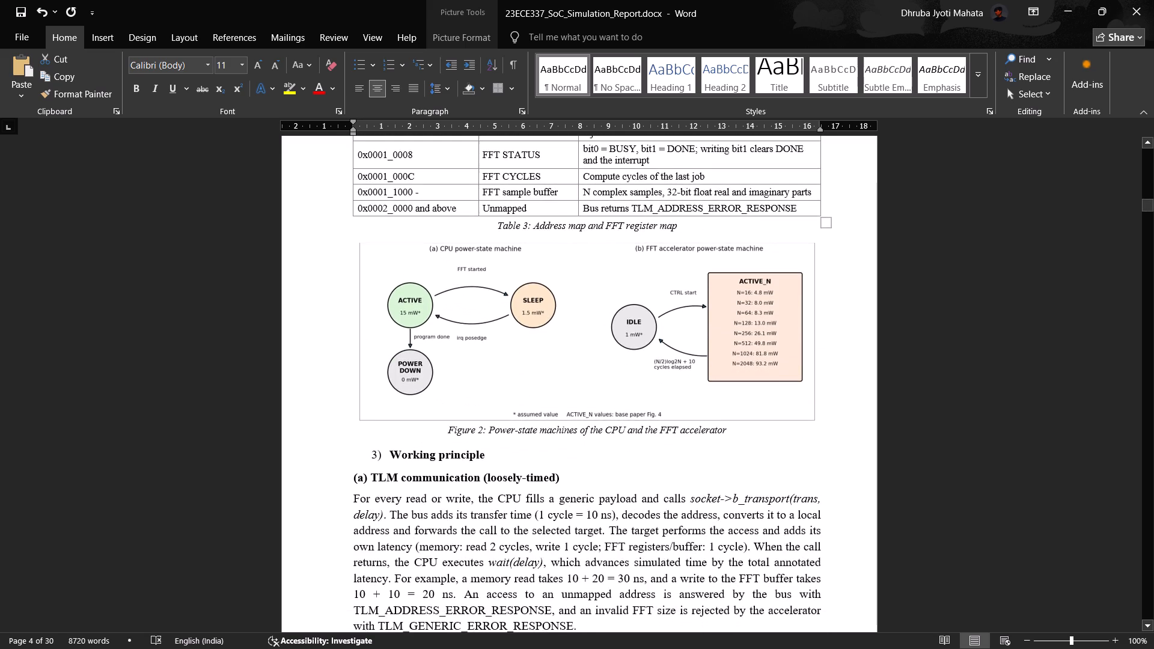
scroll(564, 537, "down", 2)
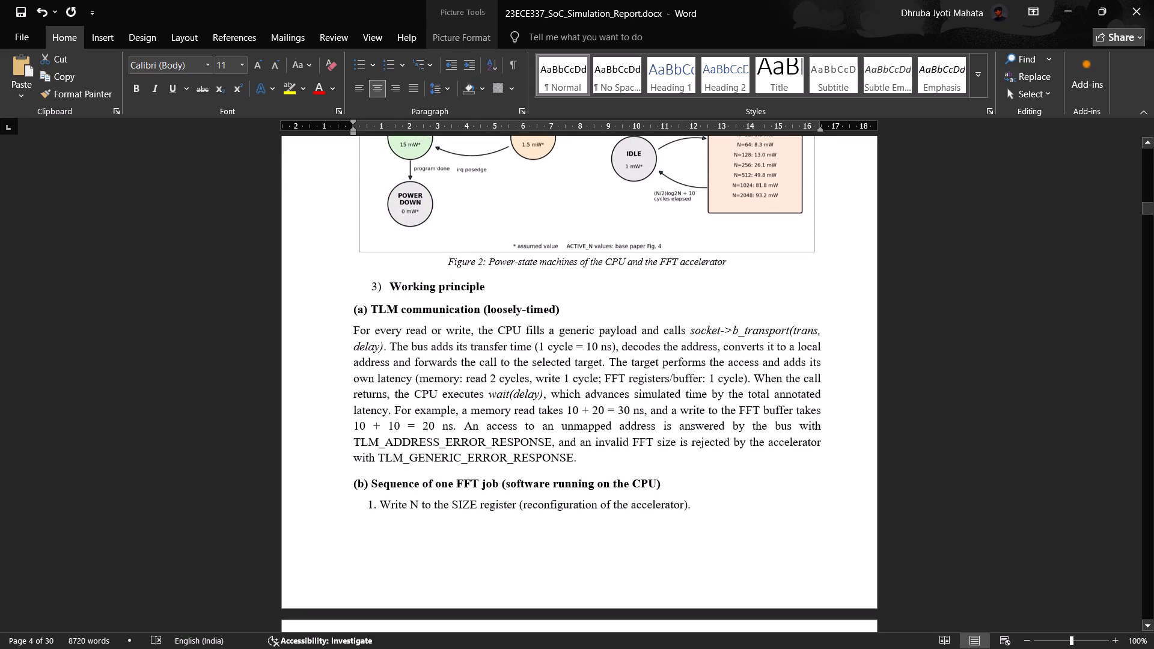
scroll(564, 537, "down", 1)
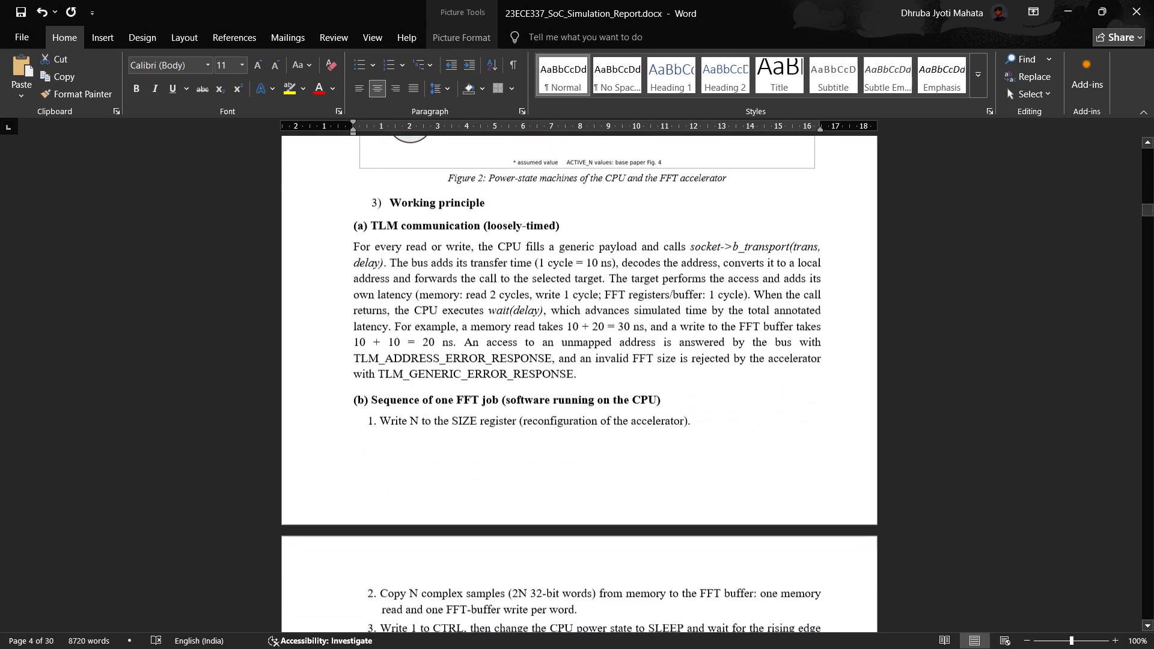
scroll(564, 537, "down", 1)
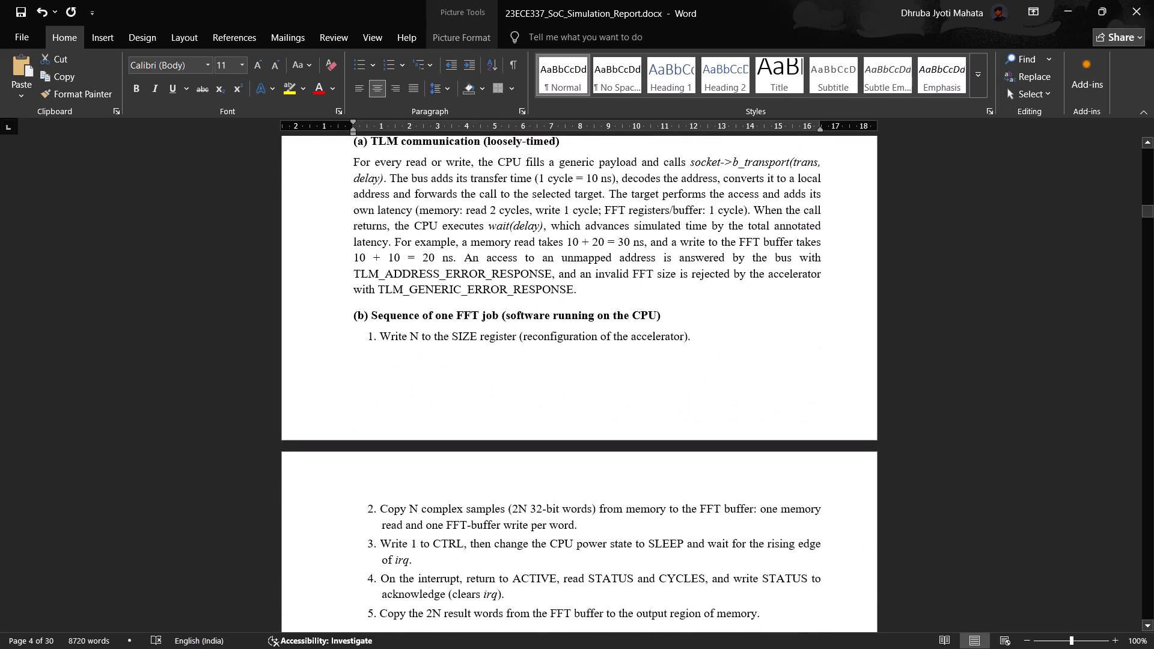
Review the FFT job sequence, FFT accelerator and state-based power estimation subsections, including the equations and Table 4 parameters.
scroll(564, 537, "down", 3)
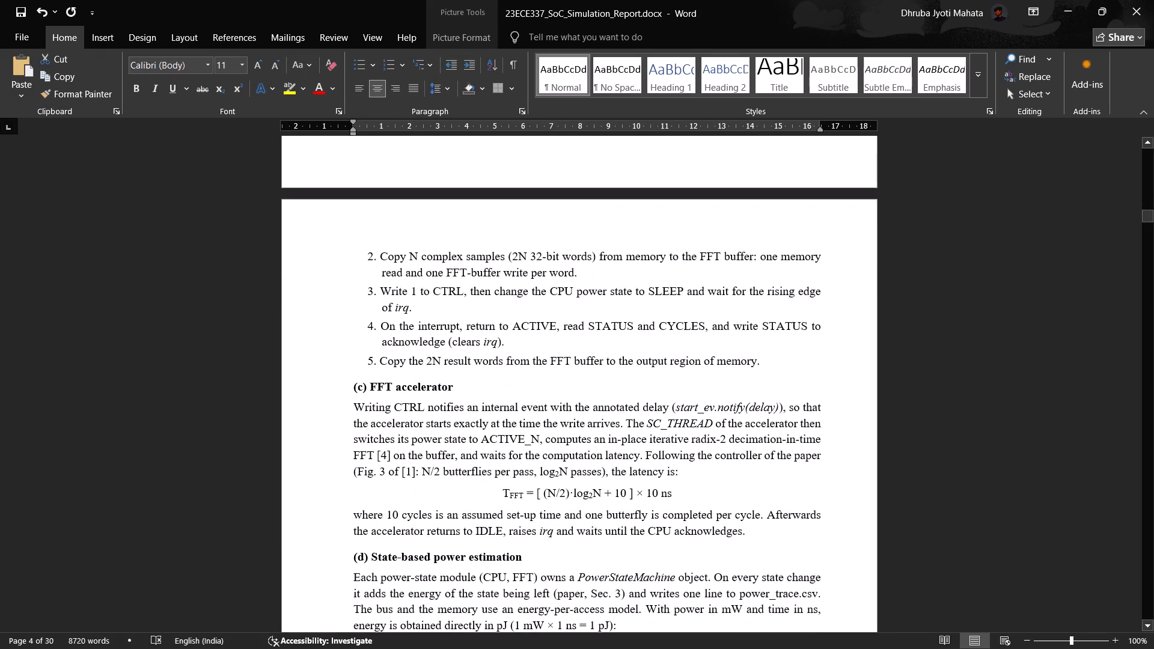
scroll(564, 537, "down", 1)
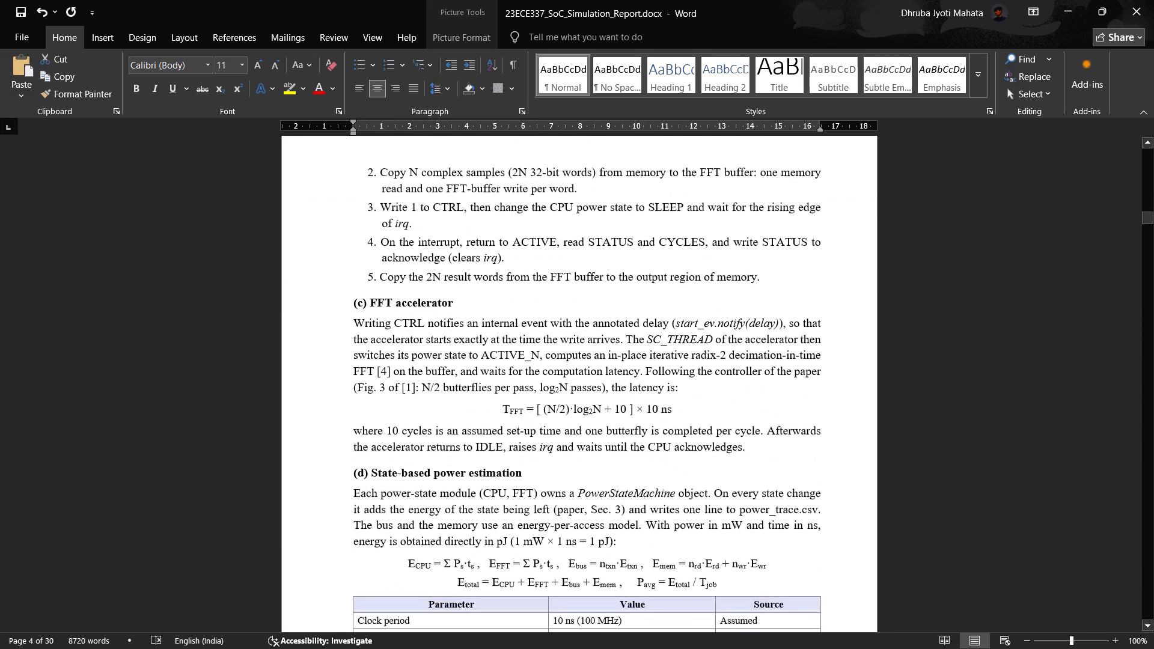
scroll(564, 537, "down", 1)
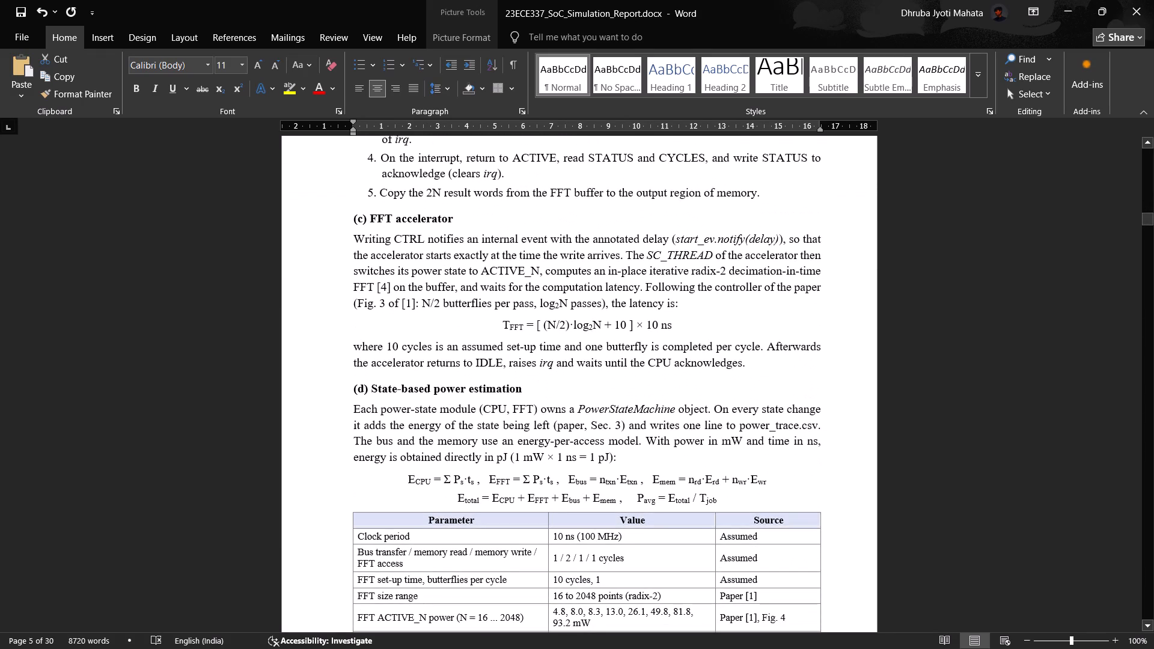
scroll(641, 461, "down", 1)
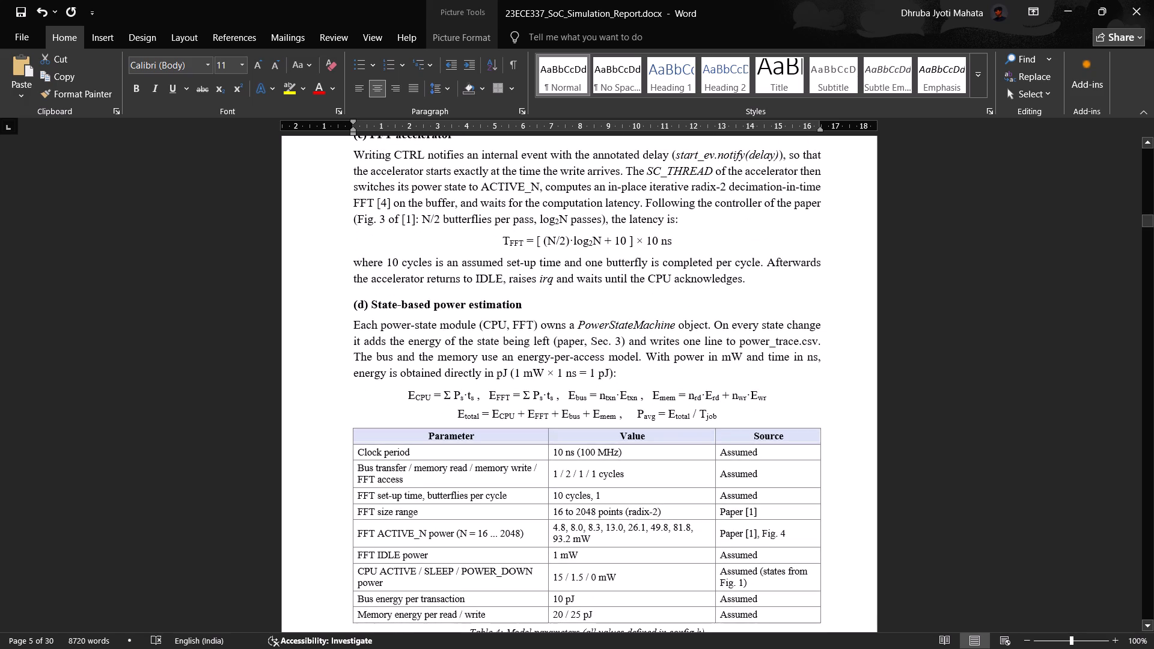
scroll(641, 465, "down", 1)
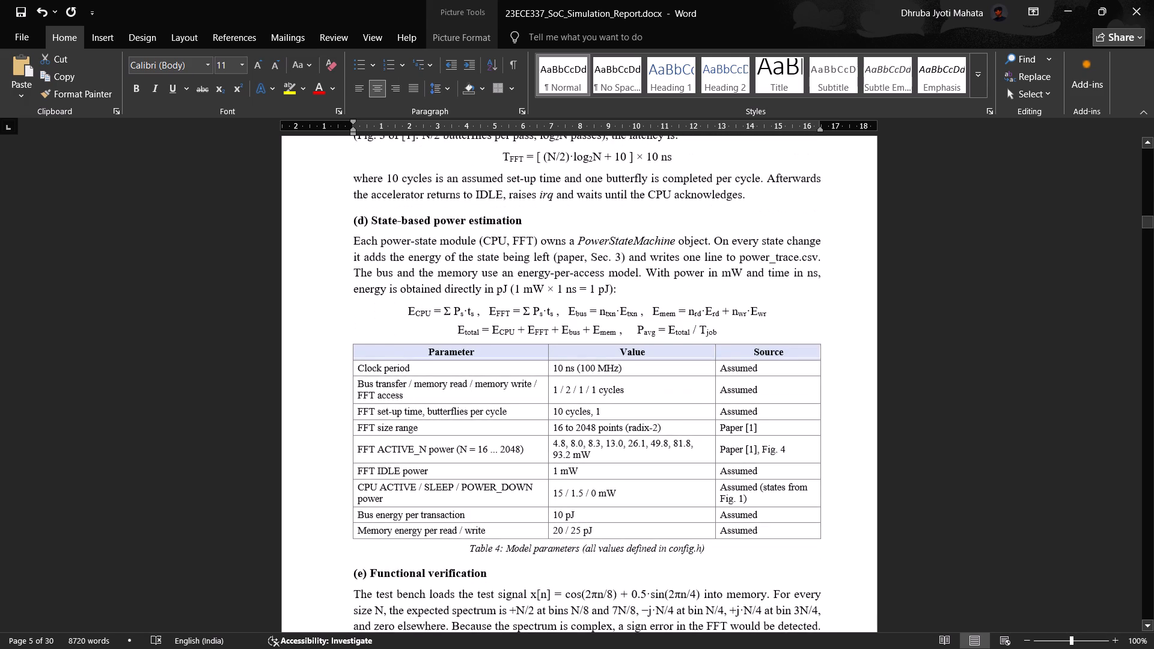
scroll(624, 462, "down", 1)
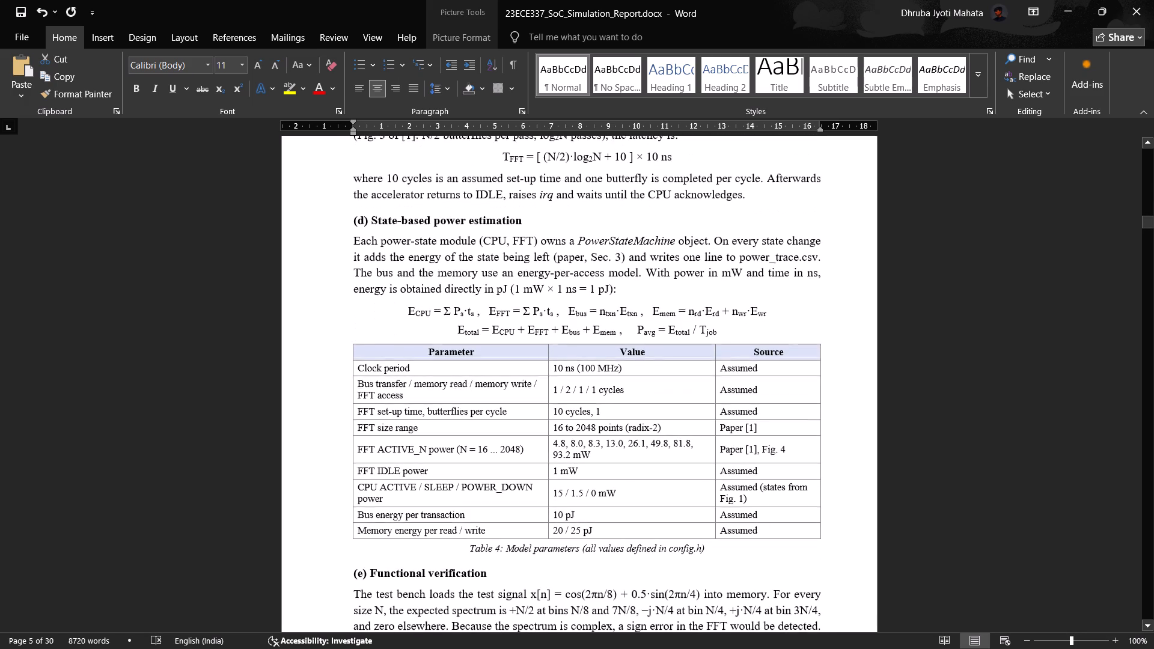
scroll(624, 462, "down", 3)
Under State-based power estimation, delete the comma and spaces after the E_FFT equation and move the E_bus and E_mem equations to a new line.
scroll(624, 462, "up", 5)
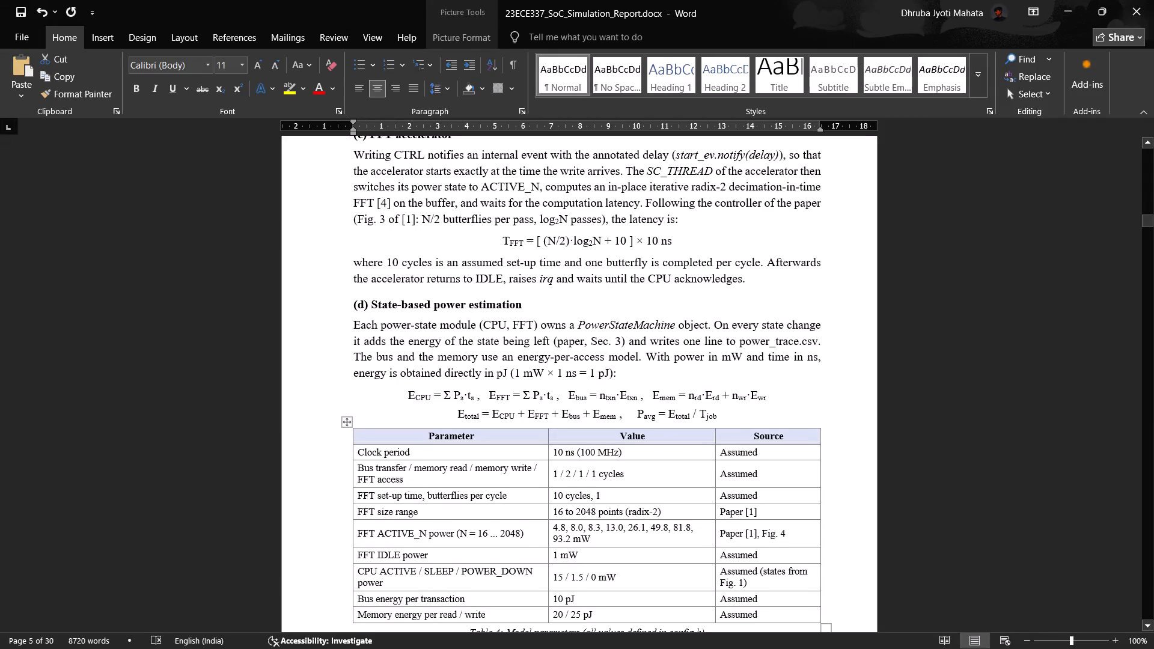
left_click(568, 398)
key("BackSpace")
key("BackSpace")
key("BackSpace")
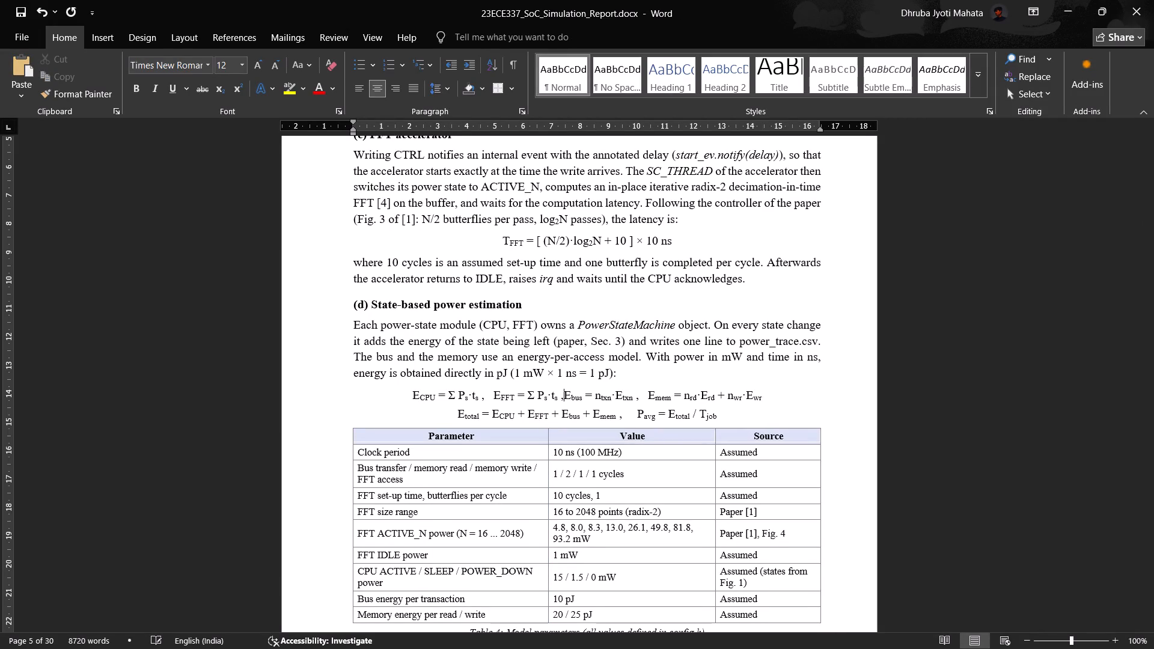
key("BackSpace")
key("BackSpace")
key("Return")
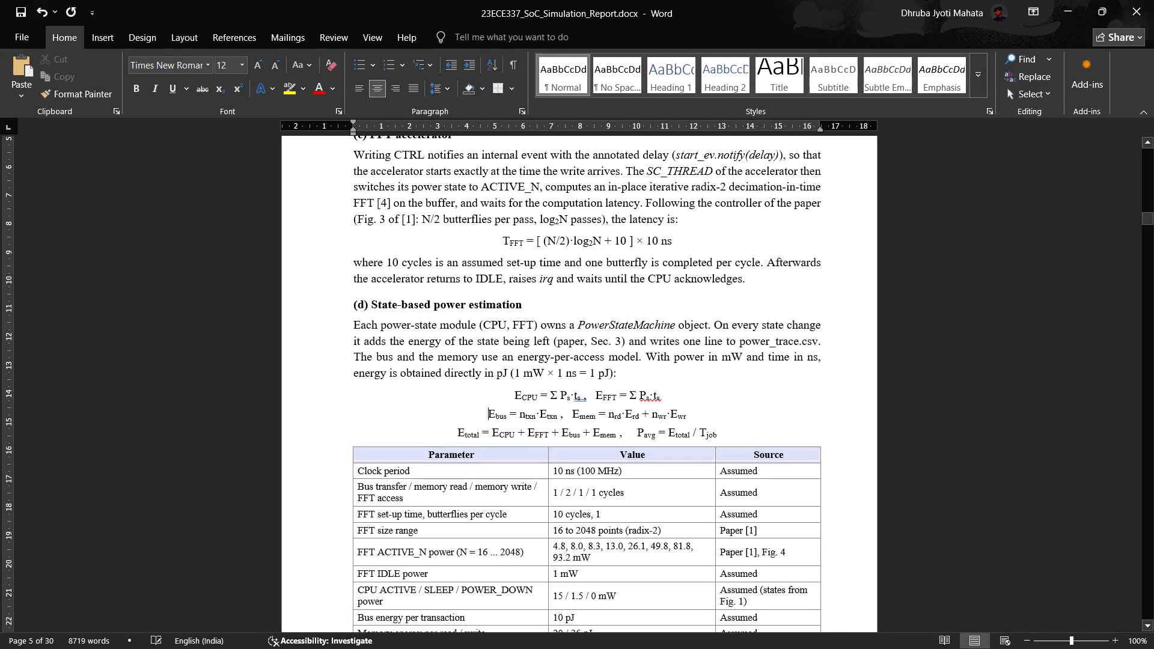
Under State-based power estimation, delete the comma and spaces after the E_CPU equation and move the E_FFT equation to its own line.
left_click_drag(598, 401, 597, 401)
left_click_drag(597, 401, 579, 404)
left_click(579, 404)
left_click_drag(595, 399, 581, 401)
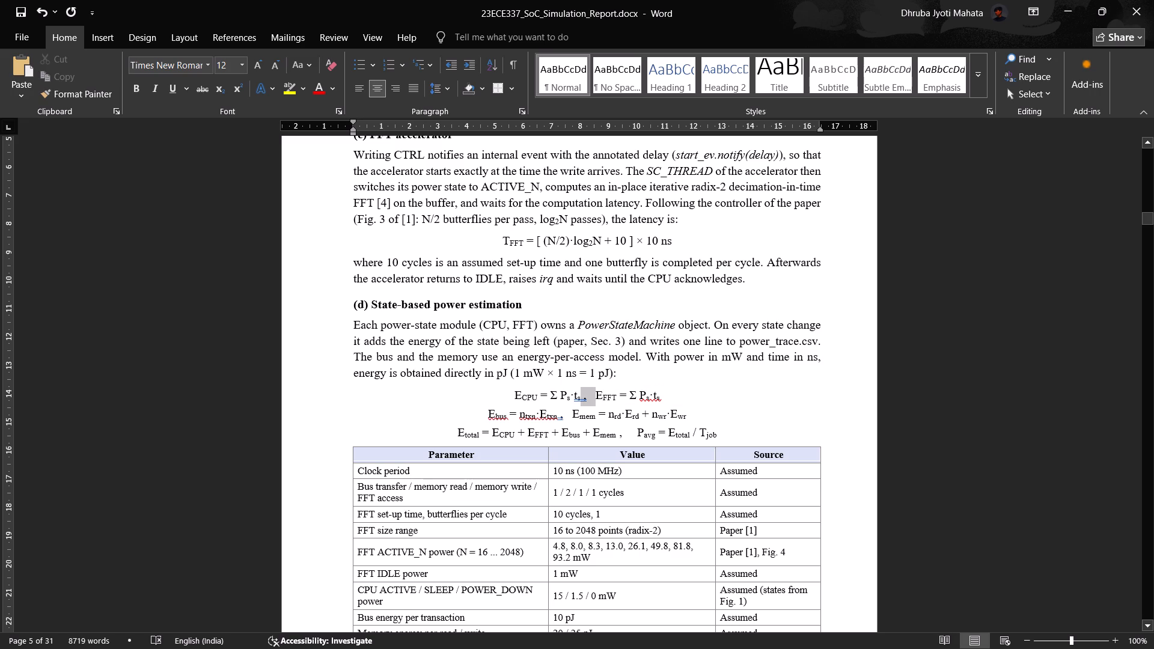
left_click_drag(581, 401, 584, 404)
left_click_drag(584, 404, 580, 404)
key("BackSpace")
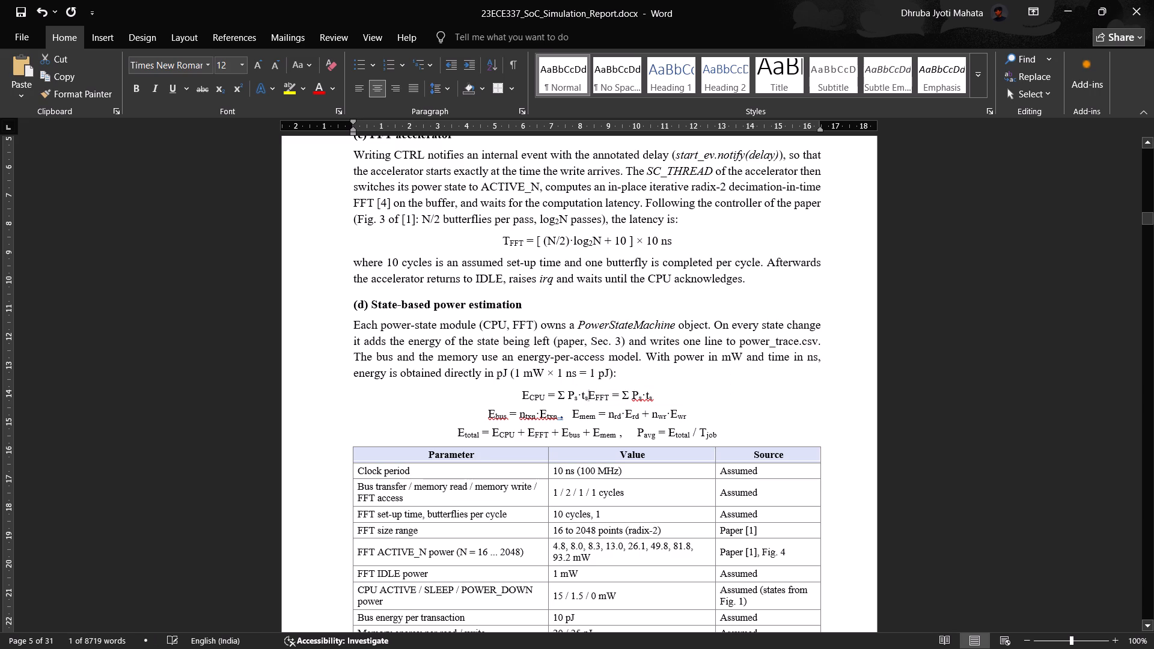
key("Return")
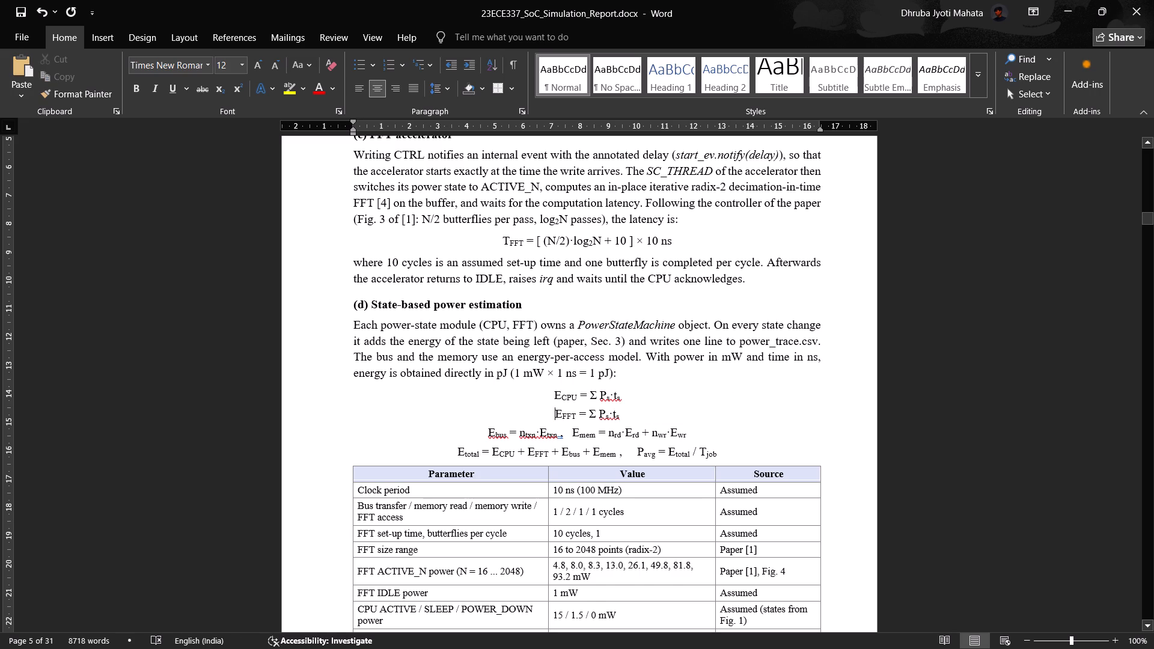
Replace the comma separators after the E_bus and E_total equations with line breaks, putting E_mem and P_avg on their own lines.
left_click_drag(572, 434, 561, 431)
left_click_drag(561, 431, 555, 435)
key("Return")
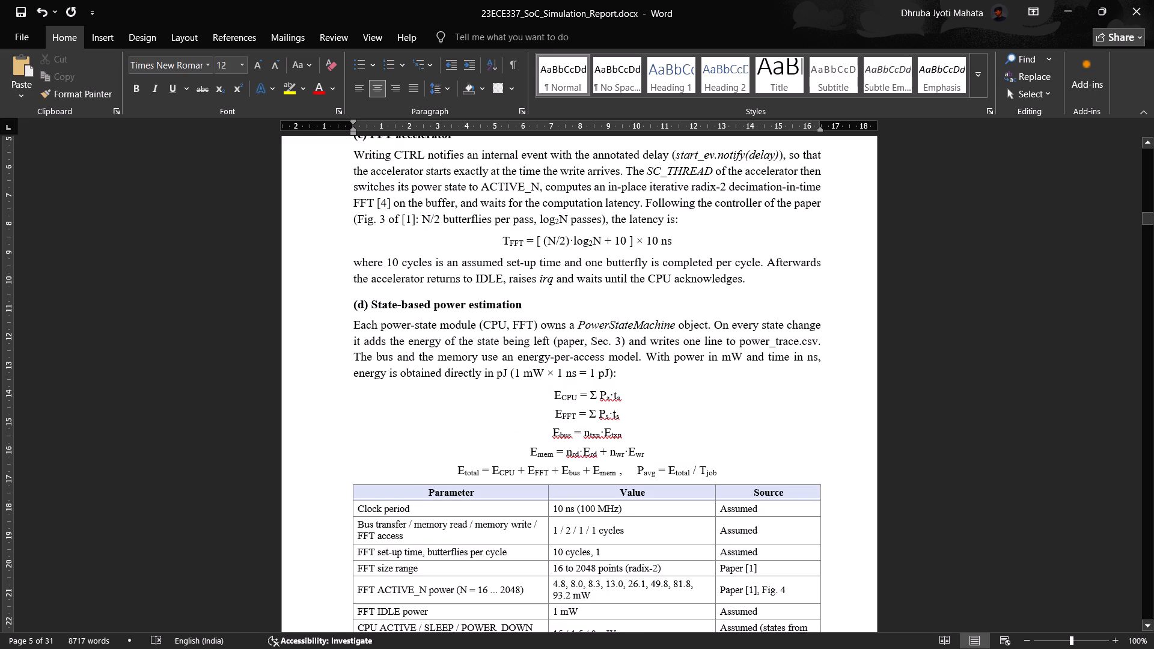
left_click_drag(634, 471, 615, 474)
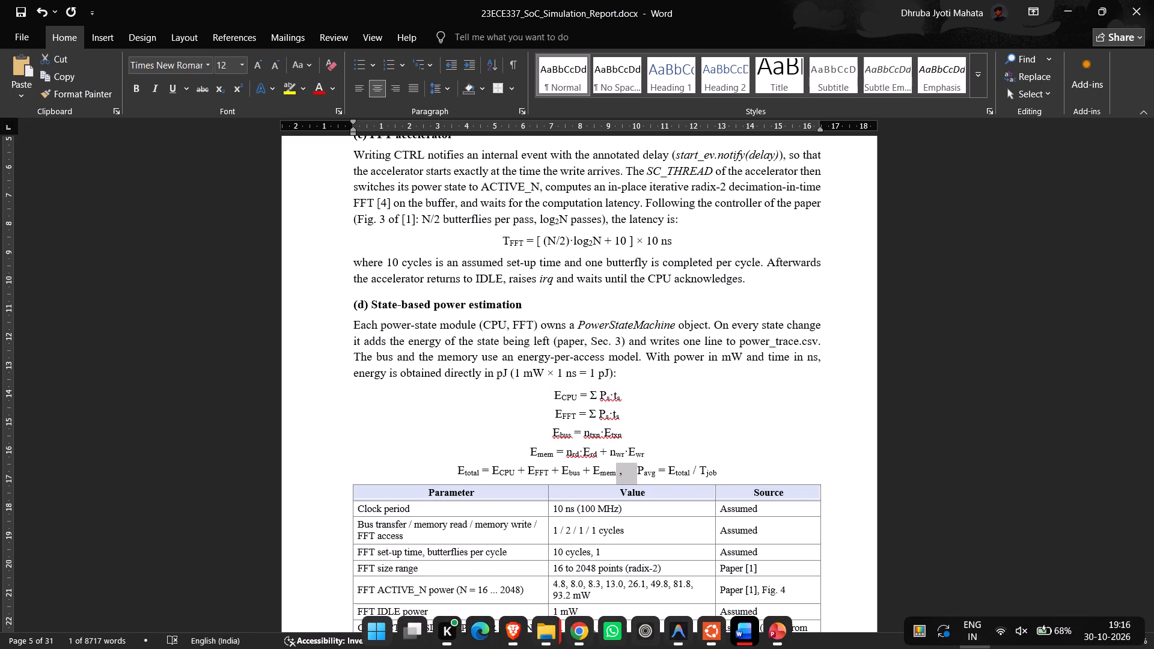
key("Return")
Check the page layout from the Functional verification and Run modes subsections back through Table 4 and the Theory section to the cover page.
scroll(1088, 625, "down", 2)
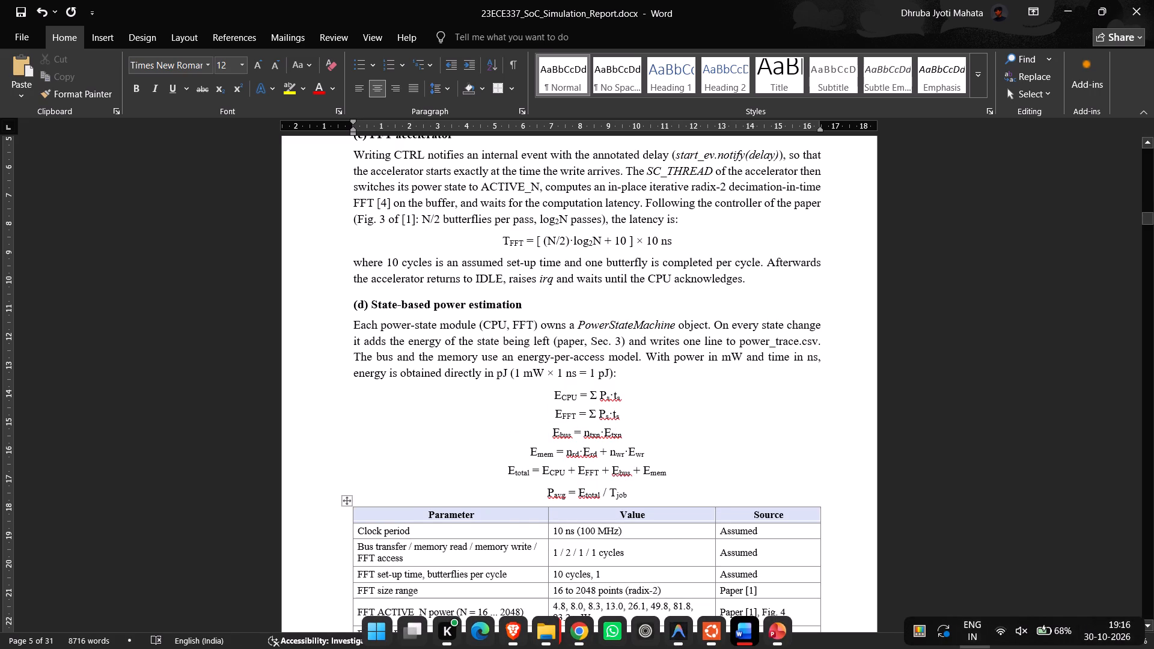
scroll(736, 486, "down", 3)
scroll(713, 434, "down", 4)
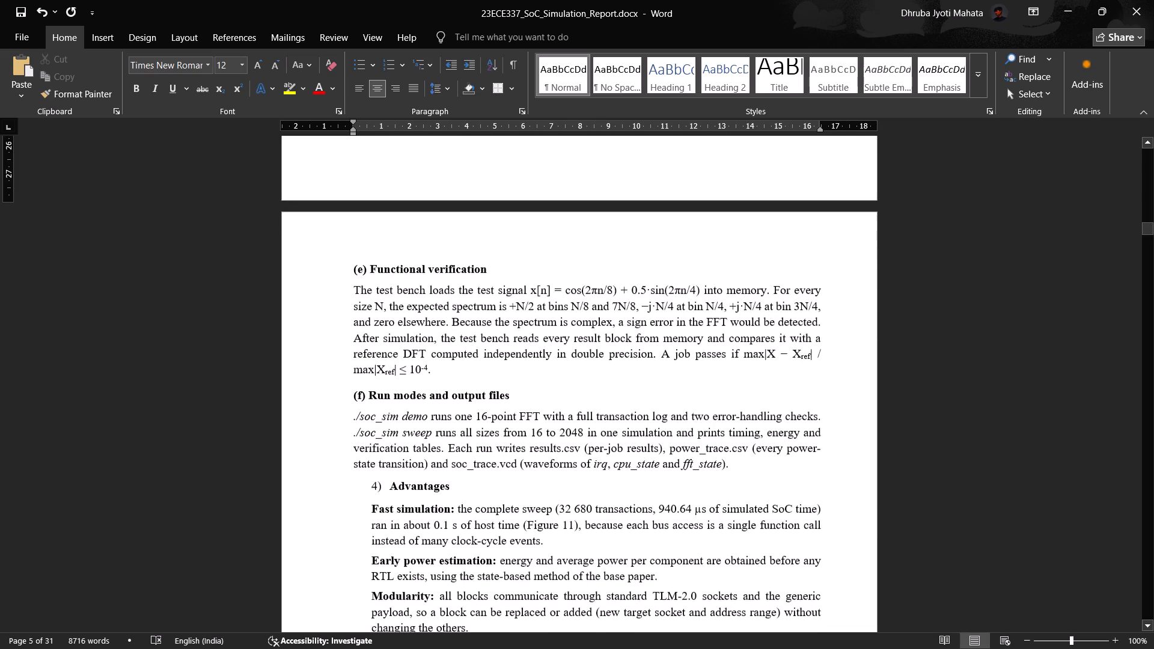
scroll(724, 444, "up", 5)
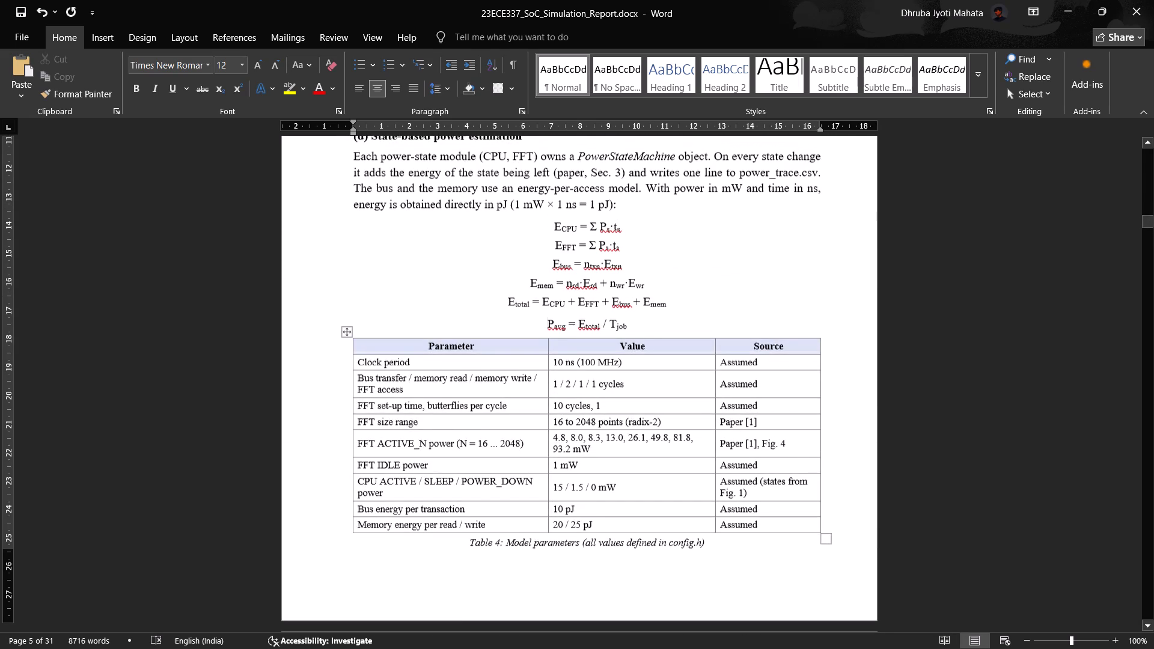
scroll(774, 296, "up", 7)
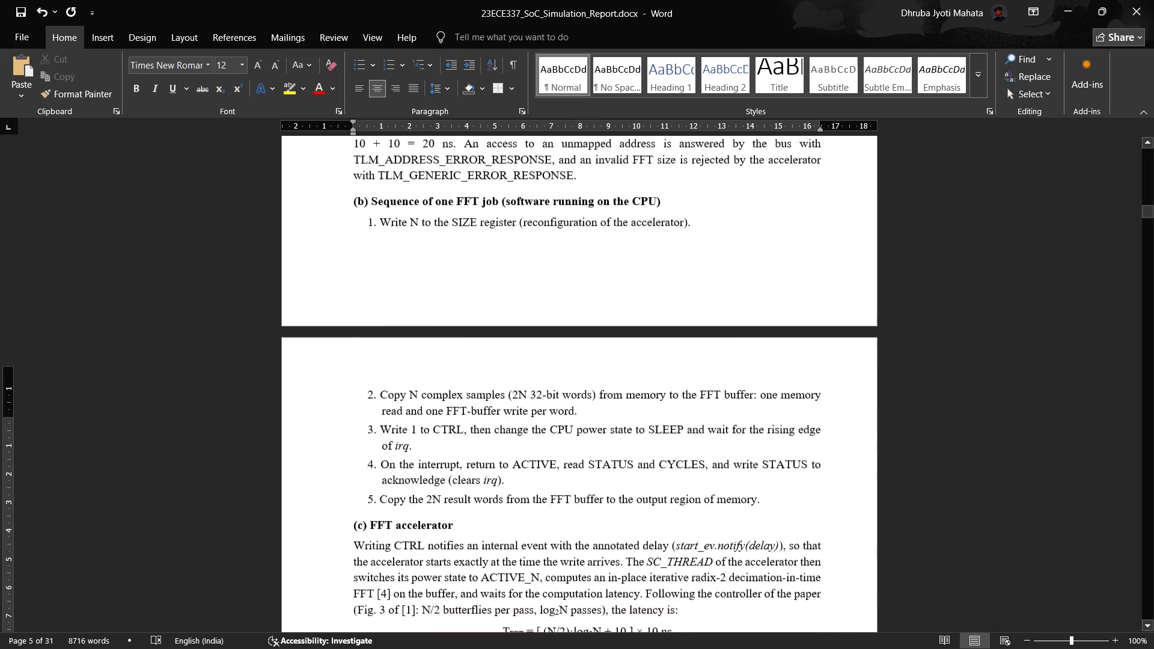
scroll(769, 336, "up", 7)
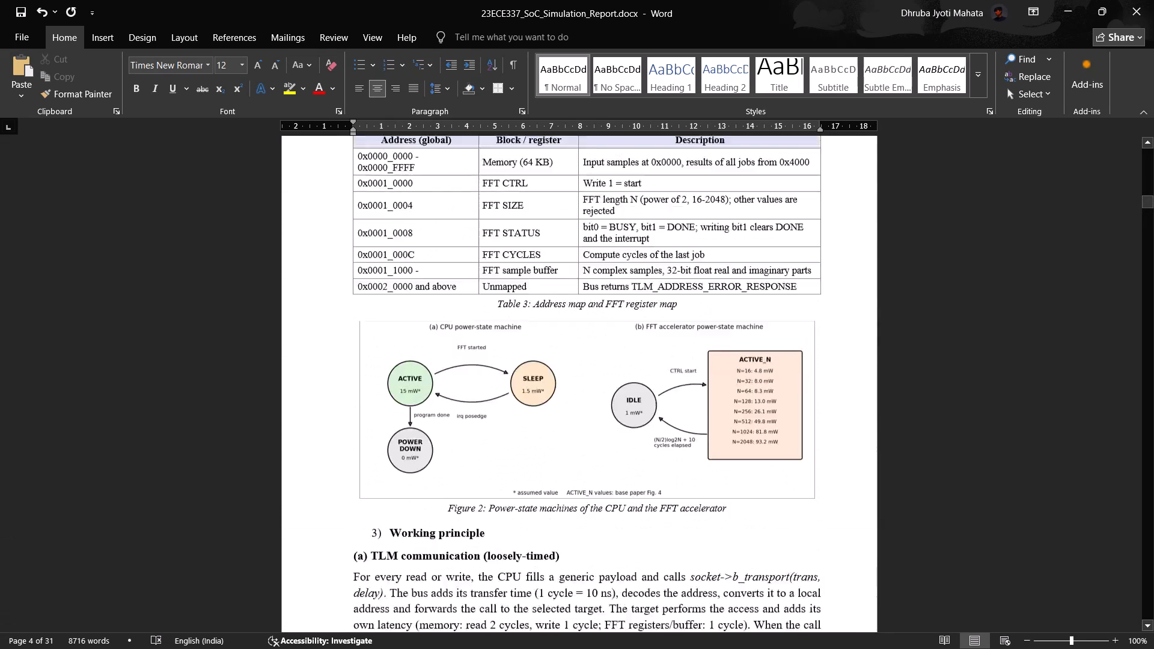
scroll(769, 336, "up", 13)
scroll(769, 336, "up", 8)
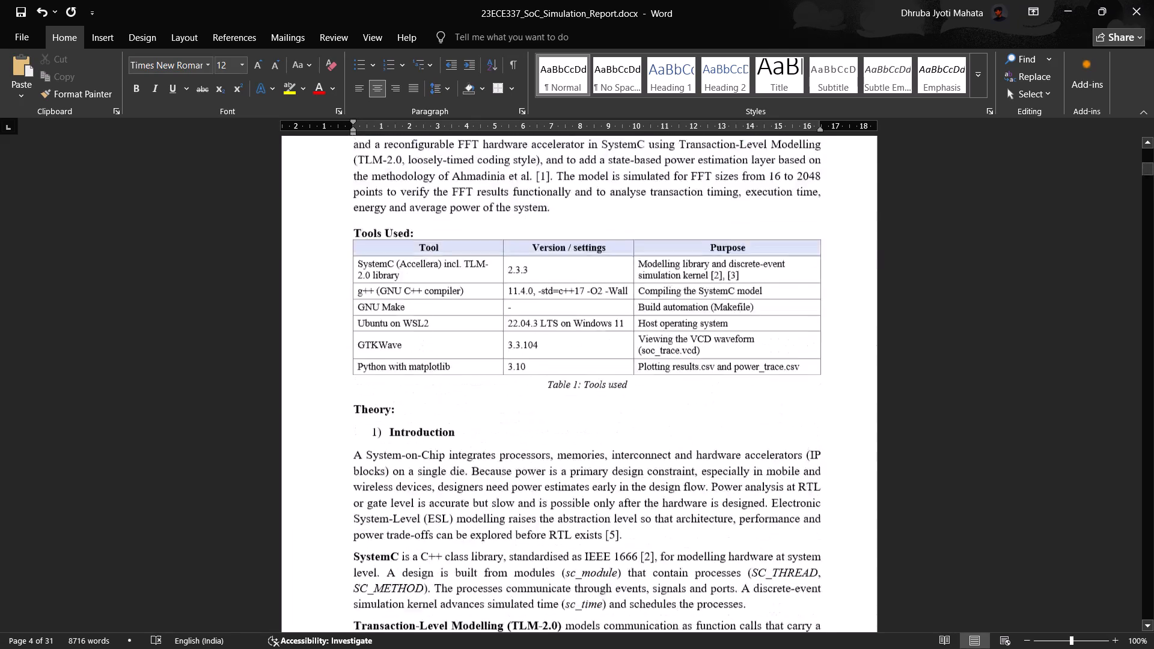
scroll(774, 364, "up", 10)
Insert two blank lines after the TLM communication paragraph to push subsection (b) Sequence of one FFT job onto the next page.
scroll(775, 371, "down", 4)
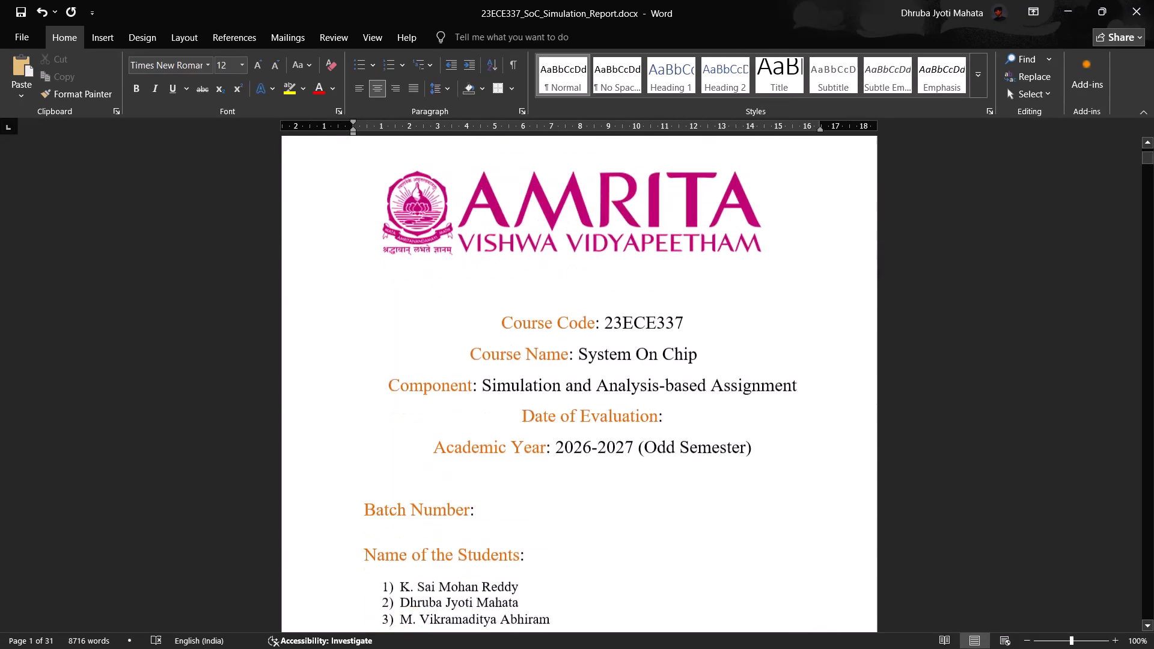
scroll(777, 372, "down", 18)
scroll(775, 384, "down", 13)
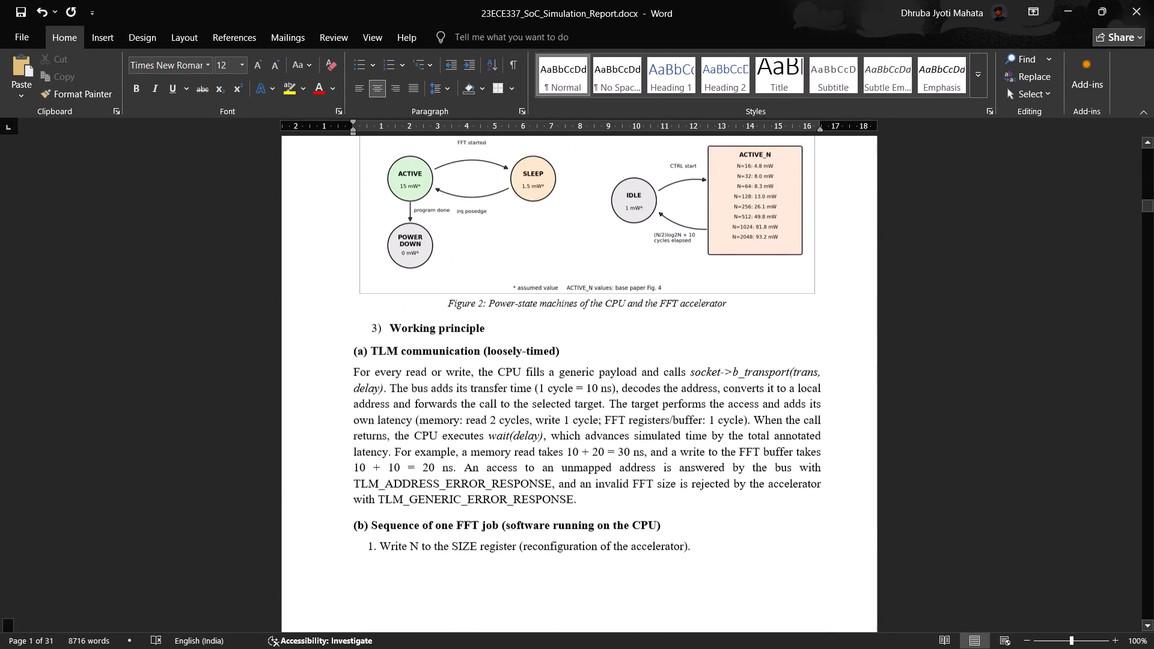
scroll(776, 377, "down", 2)
scroll(701, 403, "up", 1)
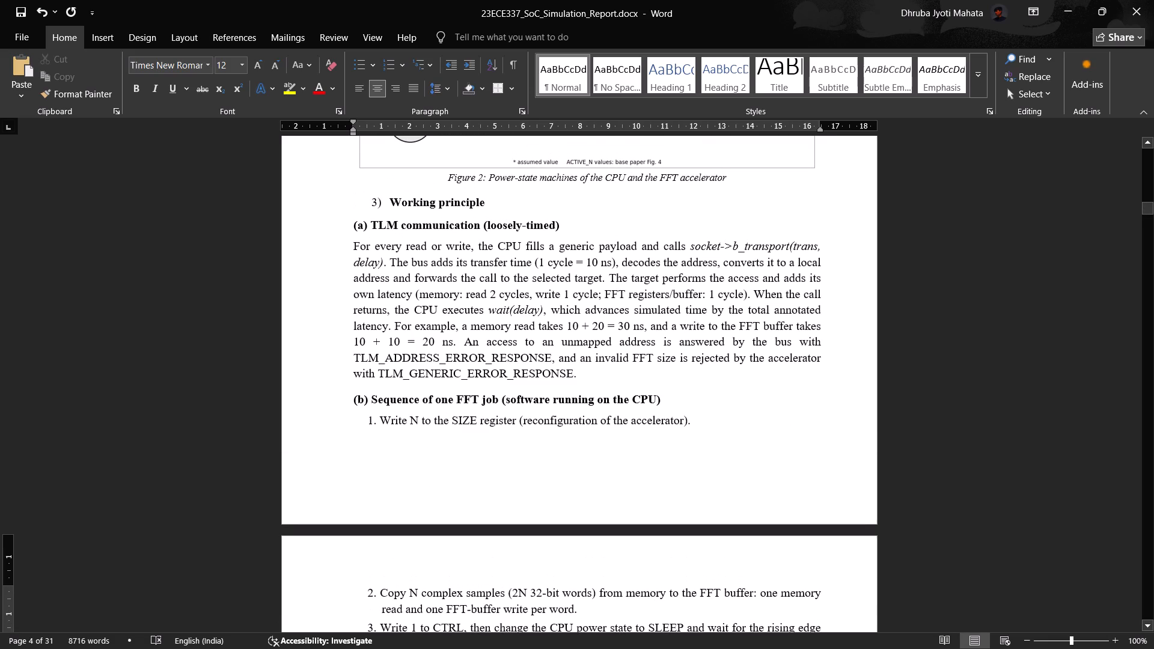
left_click(649, 386)
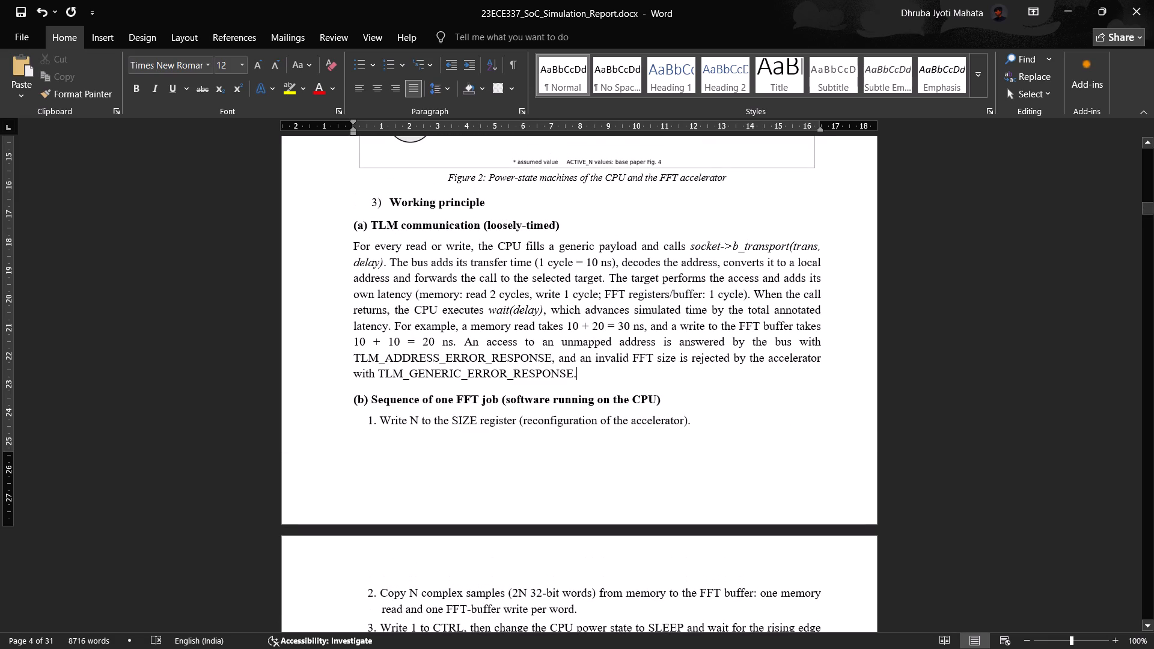
key("Return")
key("Return")
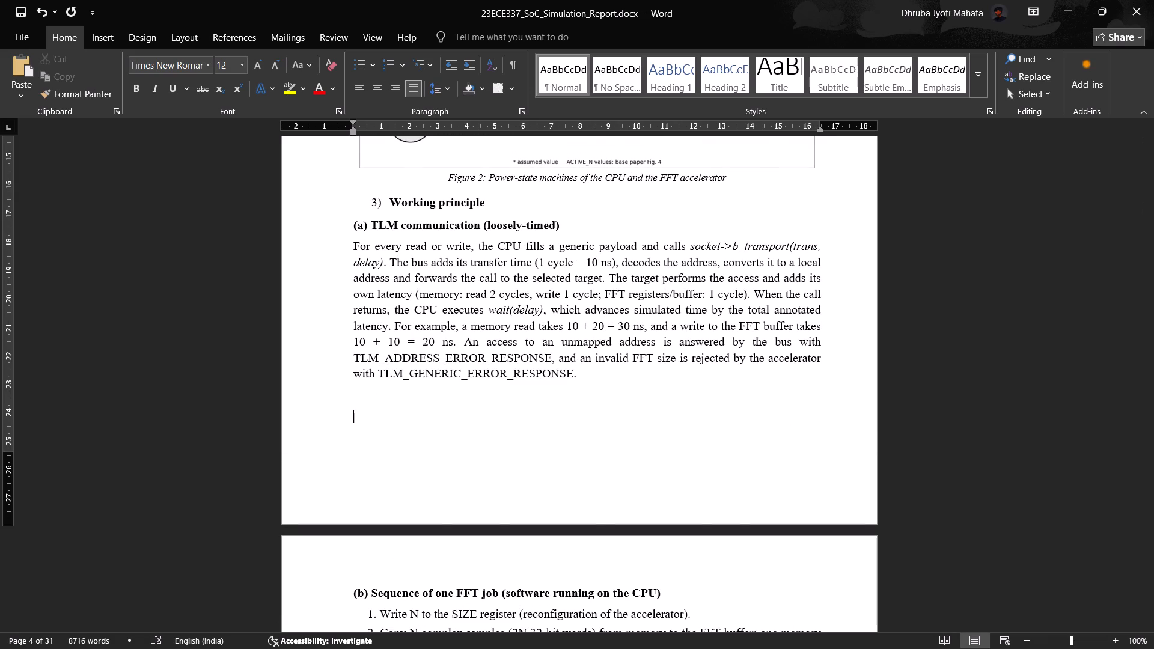
Check the pagination of the State-based power estimation equations, then of the preceding pages back to the Tools Used table.
scroll(900, 410, "down", 5)
scroll(518, 406, "down", 7)
scroll(518, 409, "up", 3)
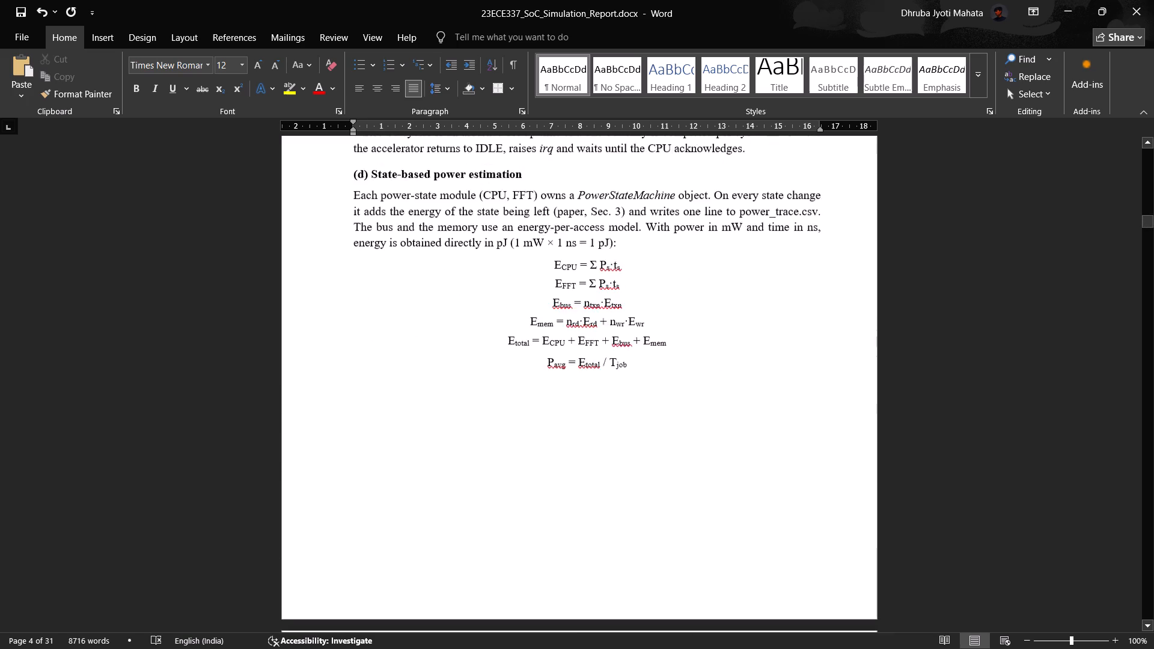
scroll(518, 409, "up", 7)
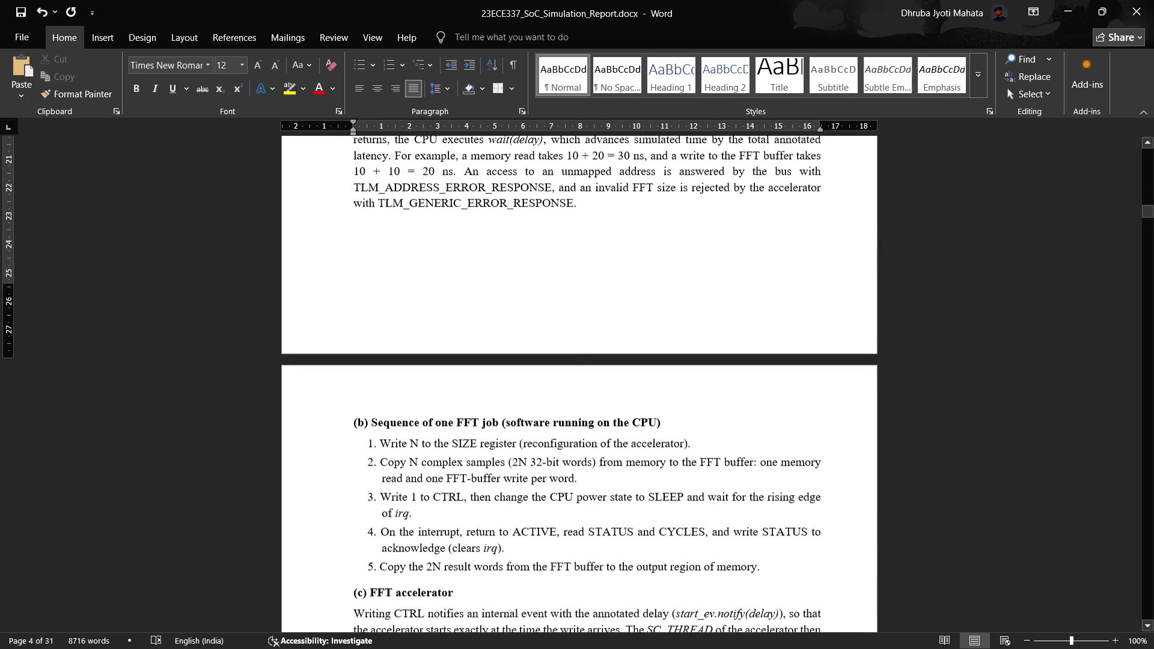
scroll(589, 392, "up", 7)
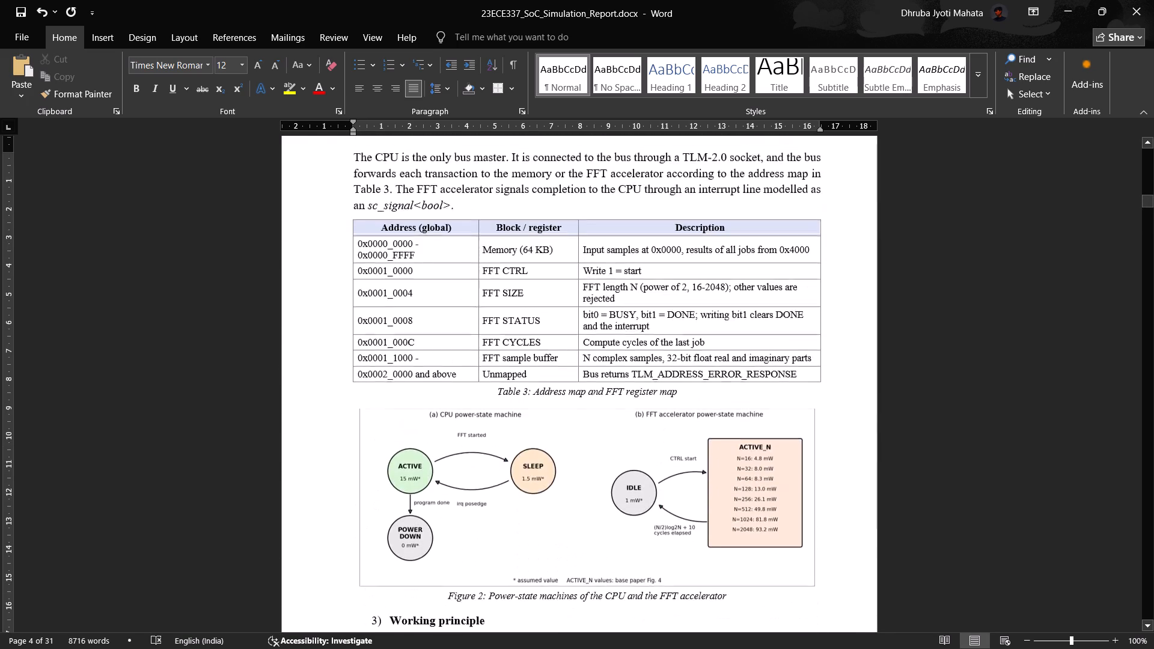
scroll(589, 392, "up", 7)
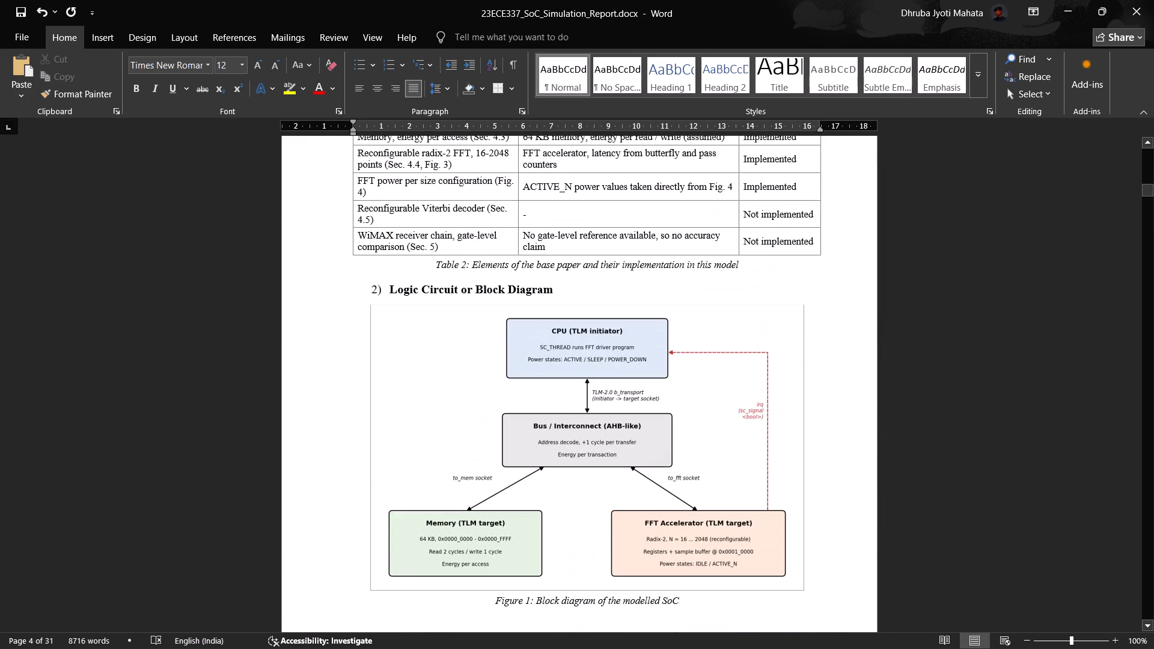
scroll(589, 394, "up", 10)
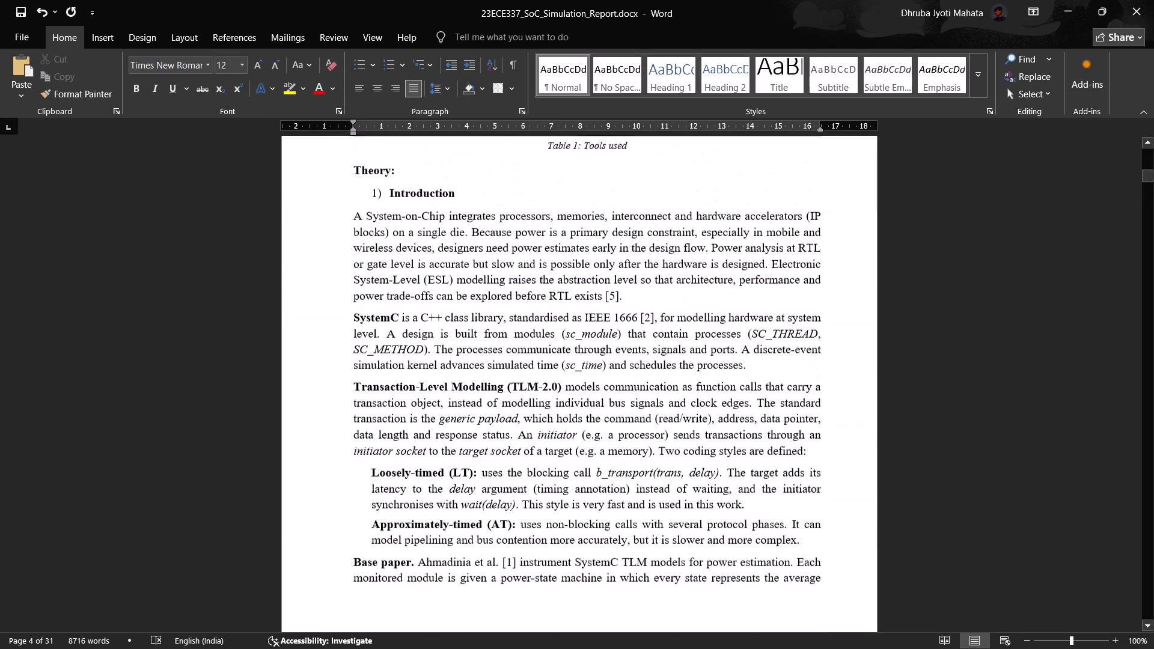
scroll(589, 394, "up", 1)
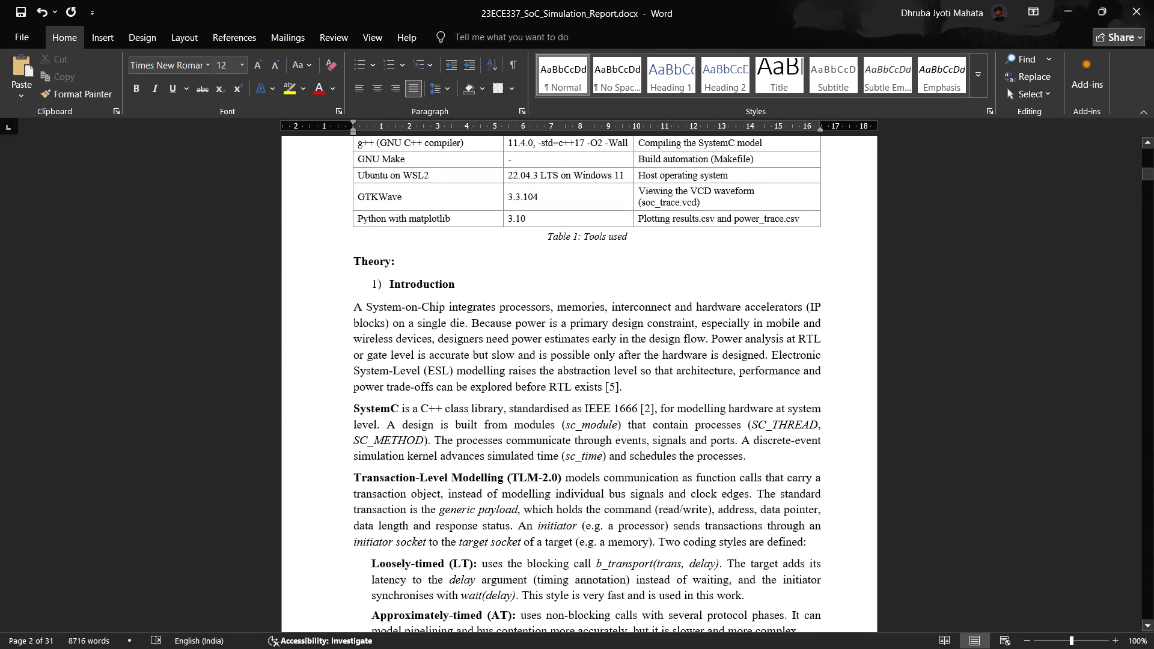
scroll(591, 401, "up", 4)
Recheck the layout from the Theory introduction down to Table 4, including the page breaks around subsections (b) to (d).
scroll(592, 418, "down", 5)
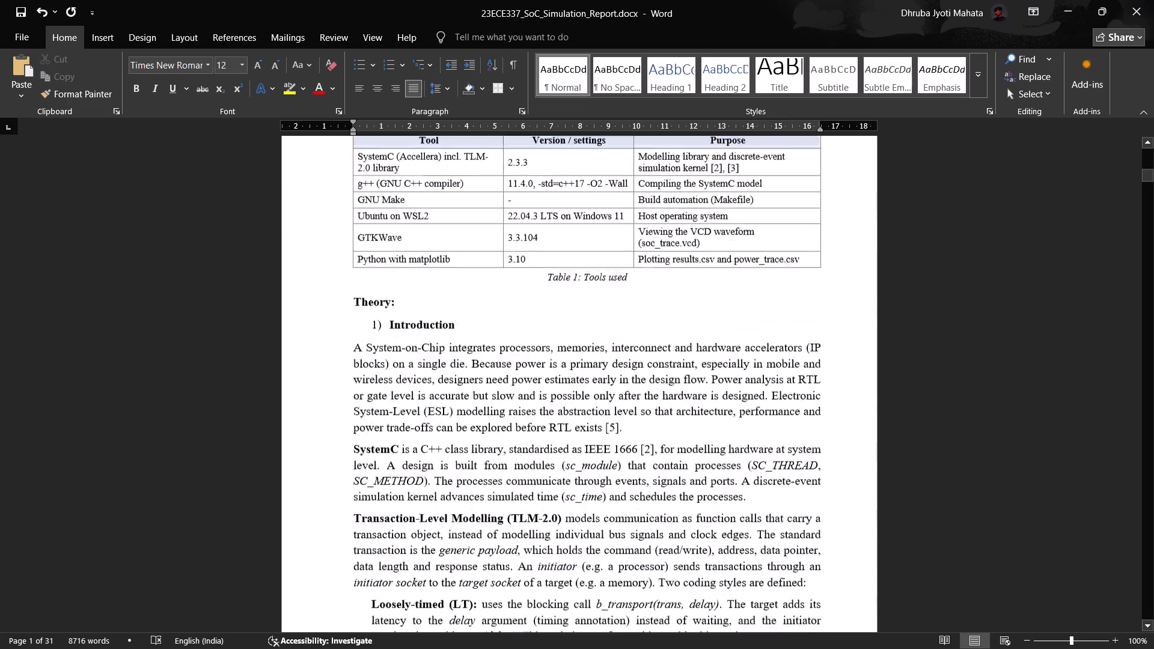
scroll(592, 418, "down", 9)
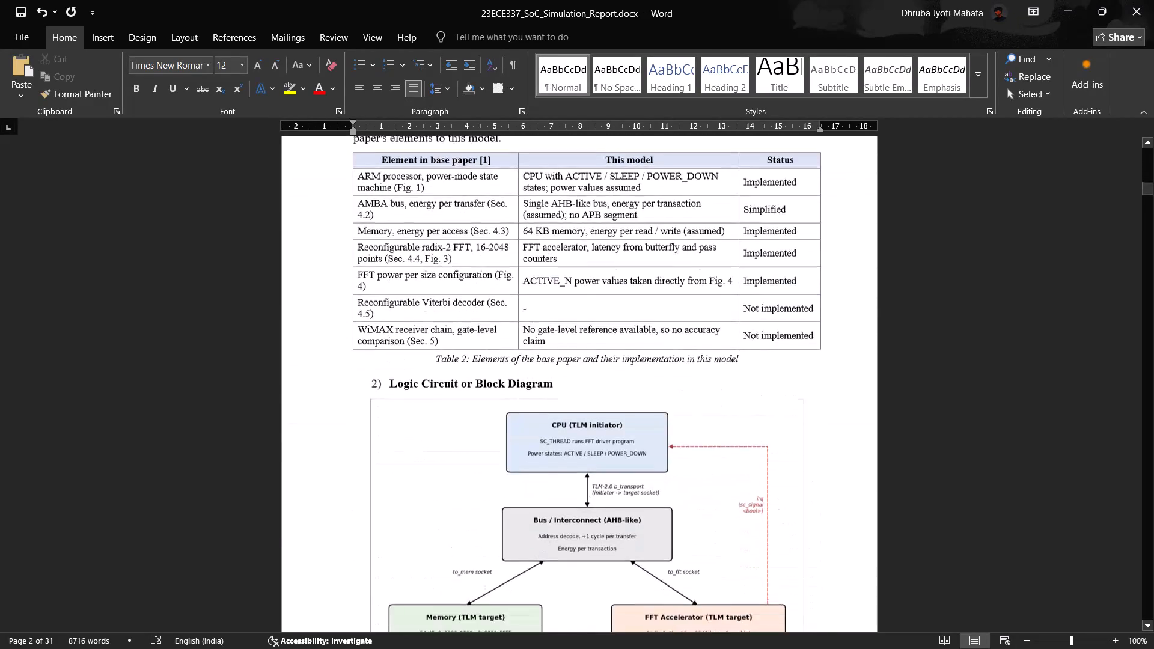
scroll(592, 418, "down", 12)
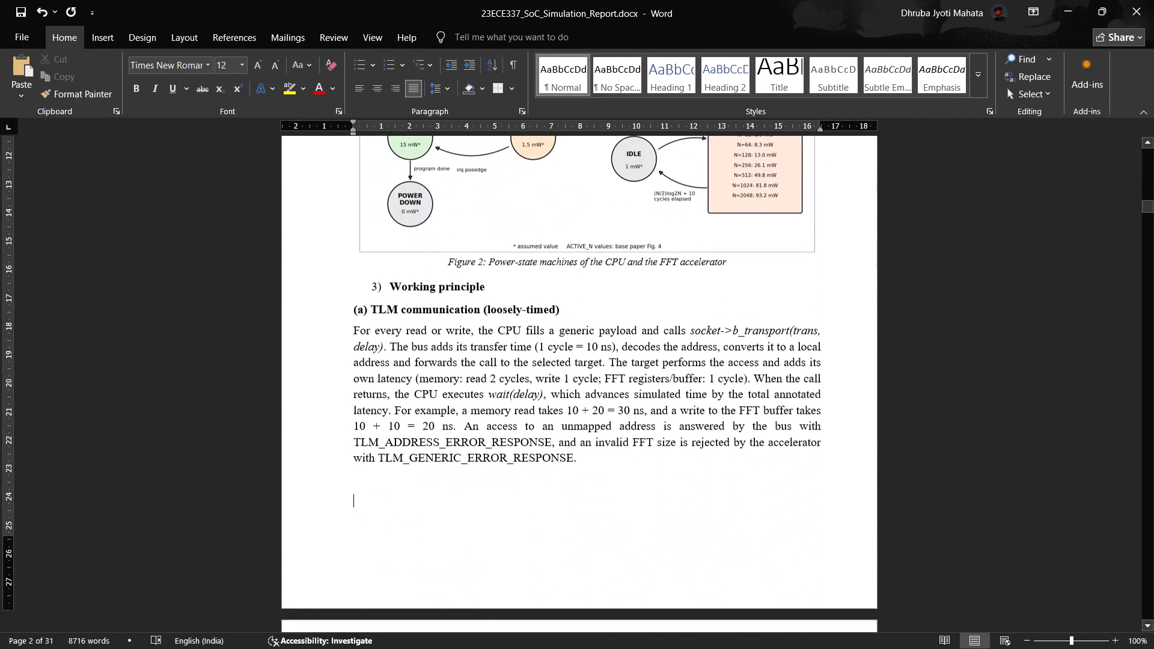
scroll(592, 418, "down", 4)
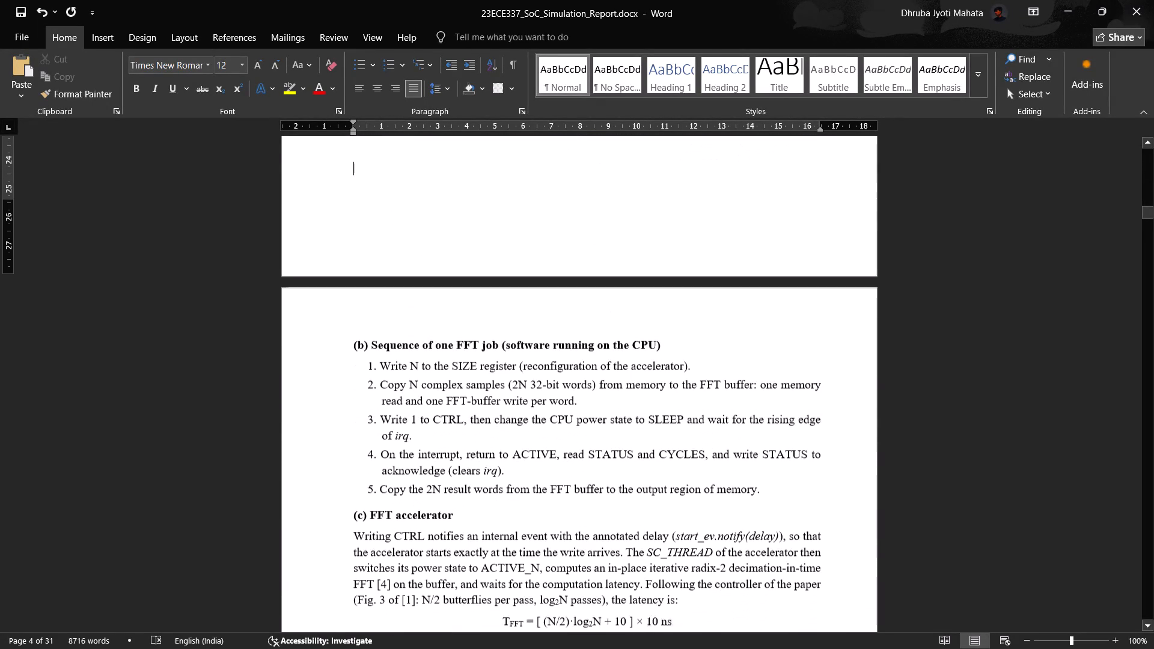
scroll(592, 418, "down", 2)
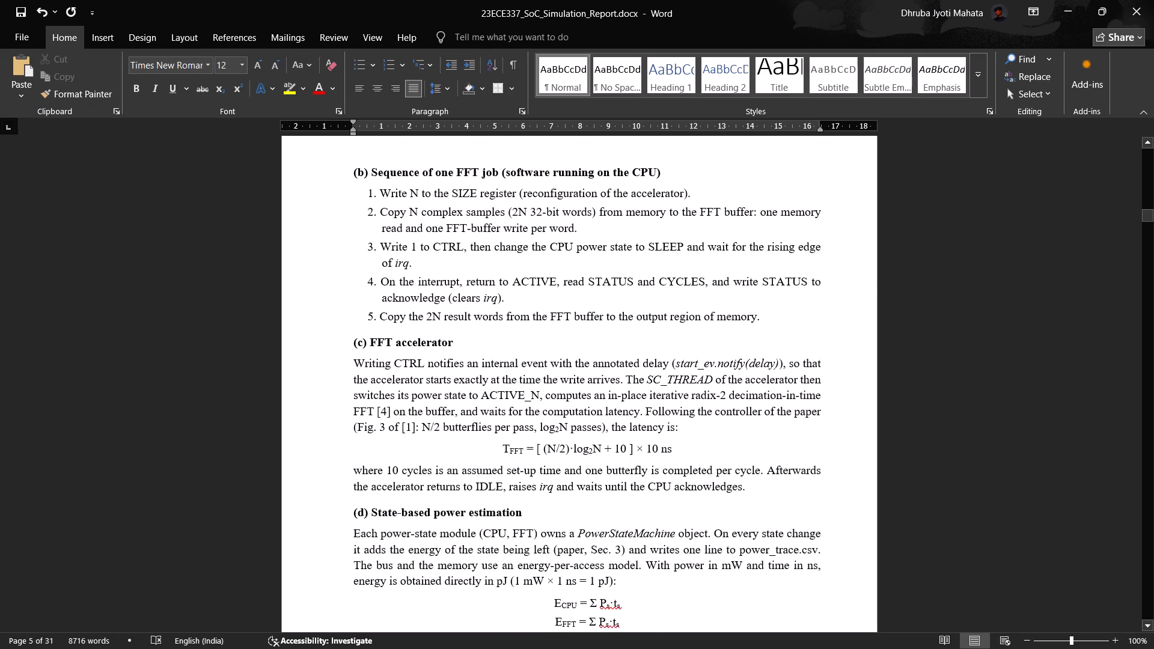
scroll(640, 407, "down", 2)
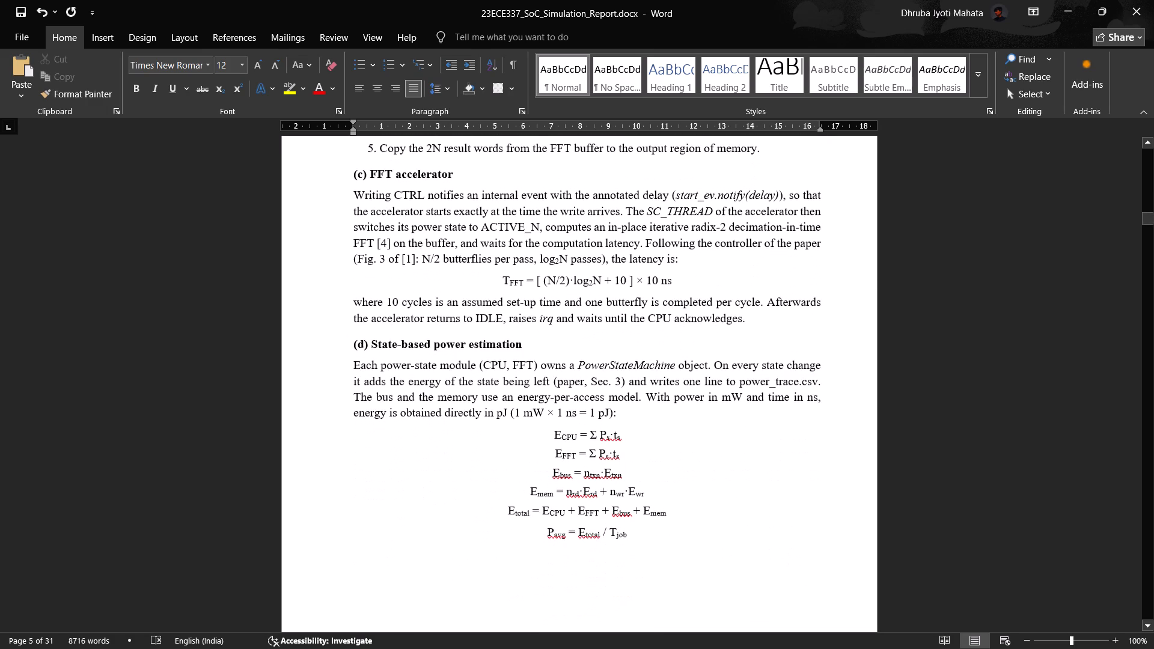
scroll(640, 407, "down", 6)
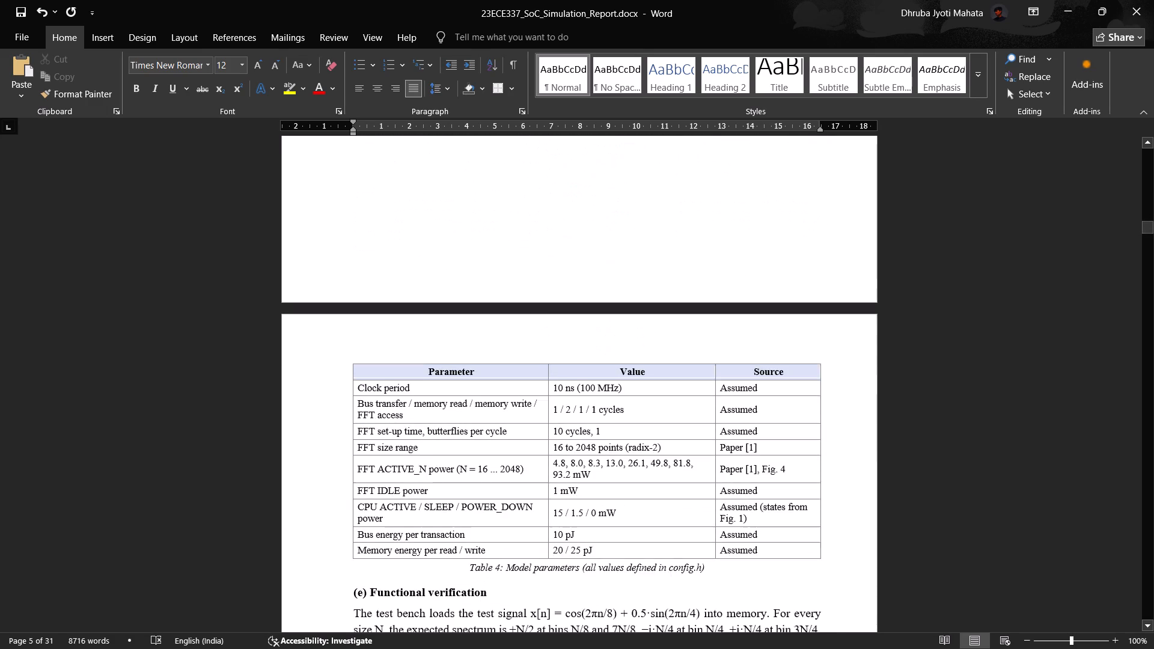
scroll(640, 407, "down", 1)
scroll(640, 407, "up", 5)
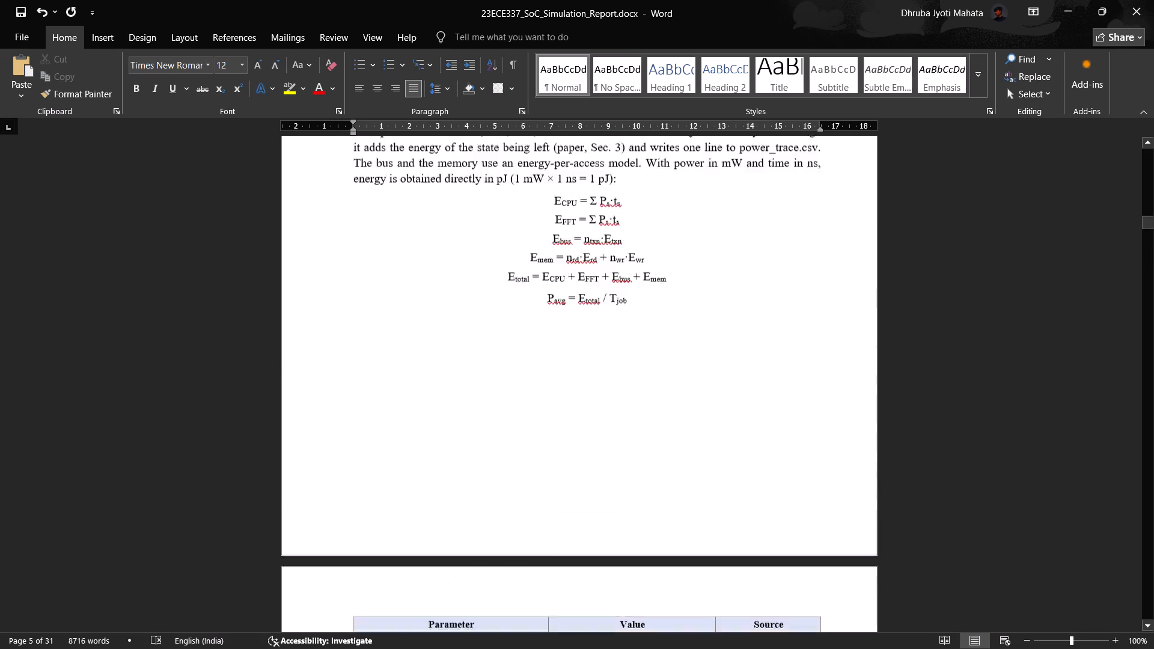
scroll(640, 407, "up", 8)
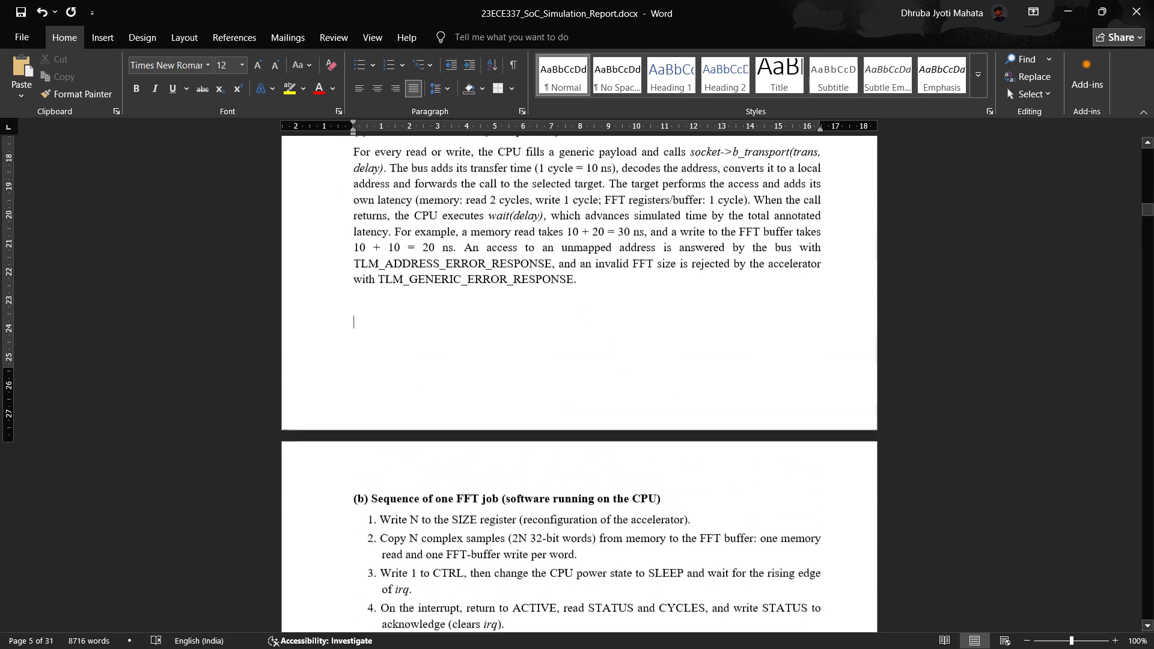
Delete the blank line above subsection (b) Sequence of one FFT job so the heading moves back under the TLM communication paragraph.
key("Delete")
scroll(640, 442, "down", 2)
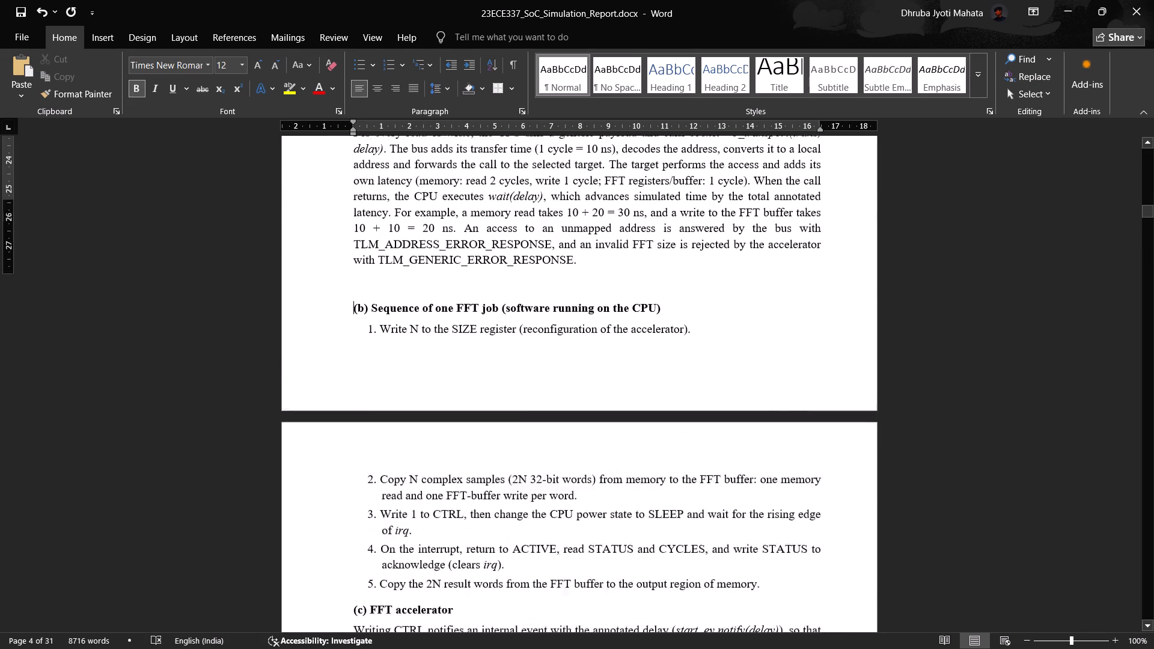
Check the page layout from subsection (c) through Functional verification, Advantages and Disadvantages to the page holding the Floating-point FFT paragraph.
scroll(640, 442, "down", 12)
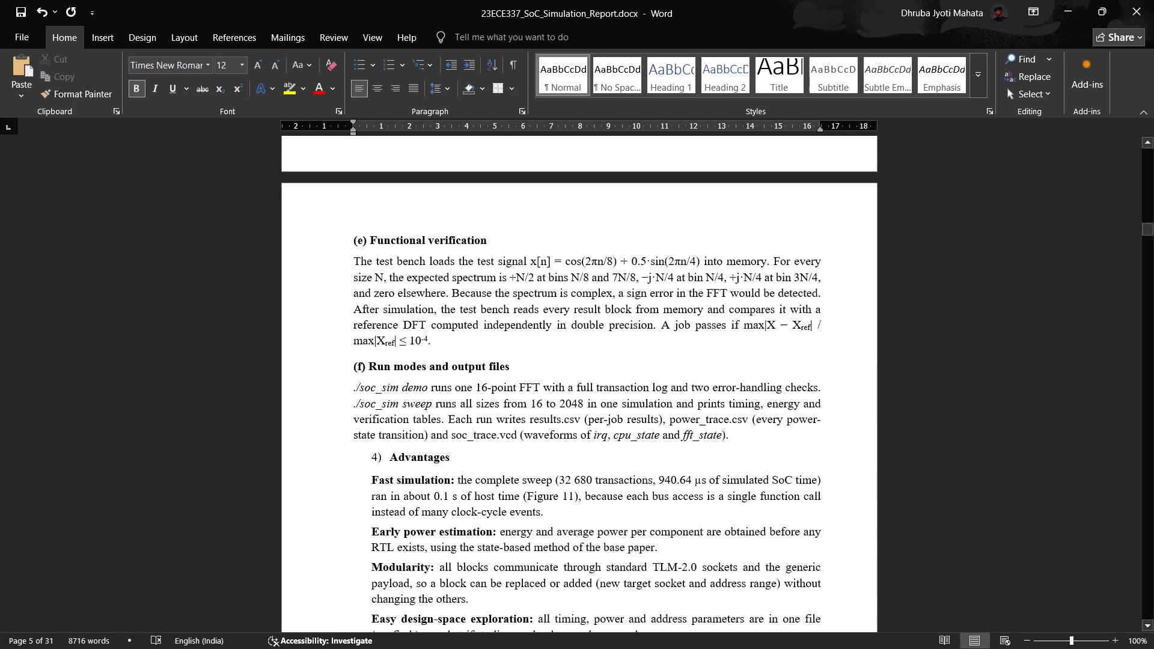
scroll(637, 458, "down", 3)
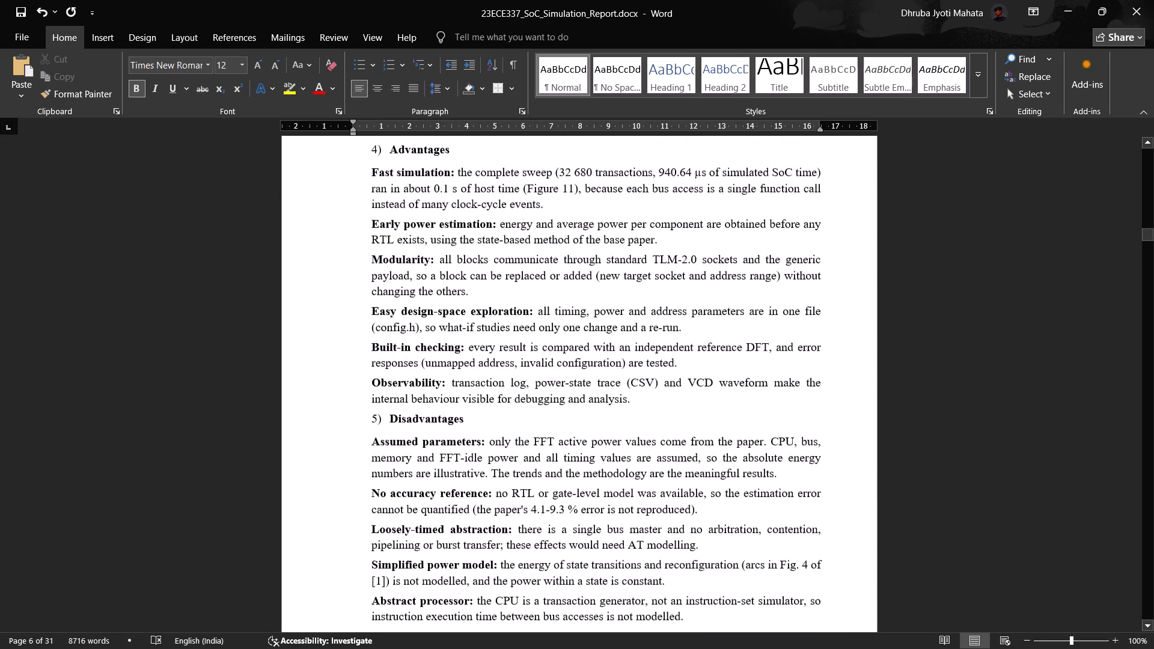
scroll(637, 462, "down", 6)
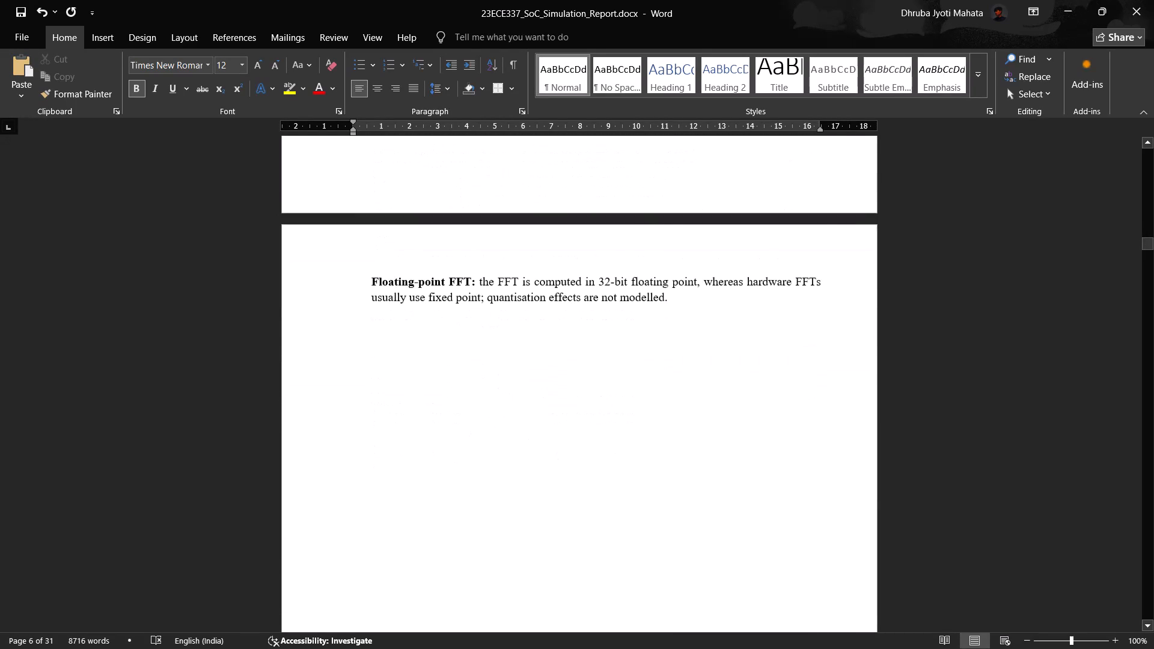
scroll(637, 463, "down", 9)
scroll(637, 463, "up", 4)
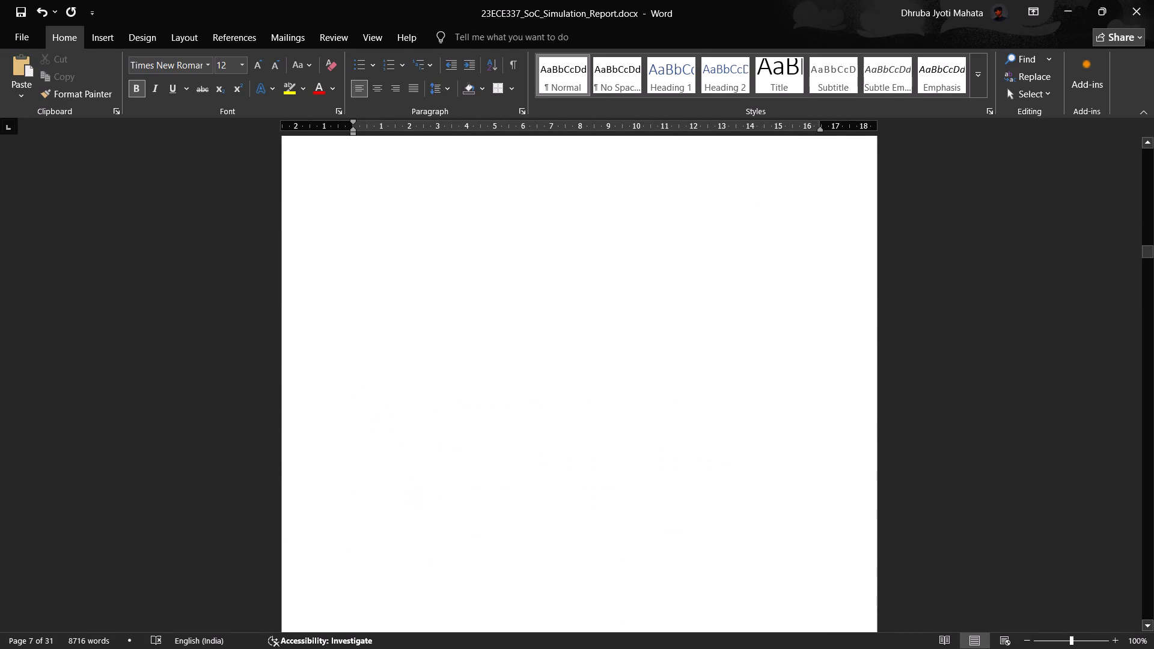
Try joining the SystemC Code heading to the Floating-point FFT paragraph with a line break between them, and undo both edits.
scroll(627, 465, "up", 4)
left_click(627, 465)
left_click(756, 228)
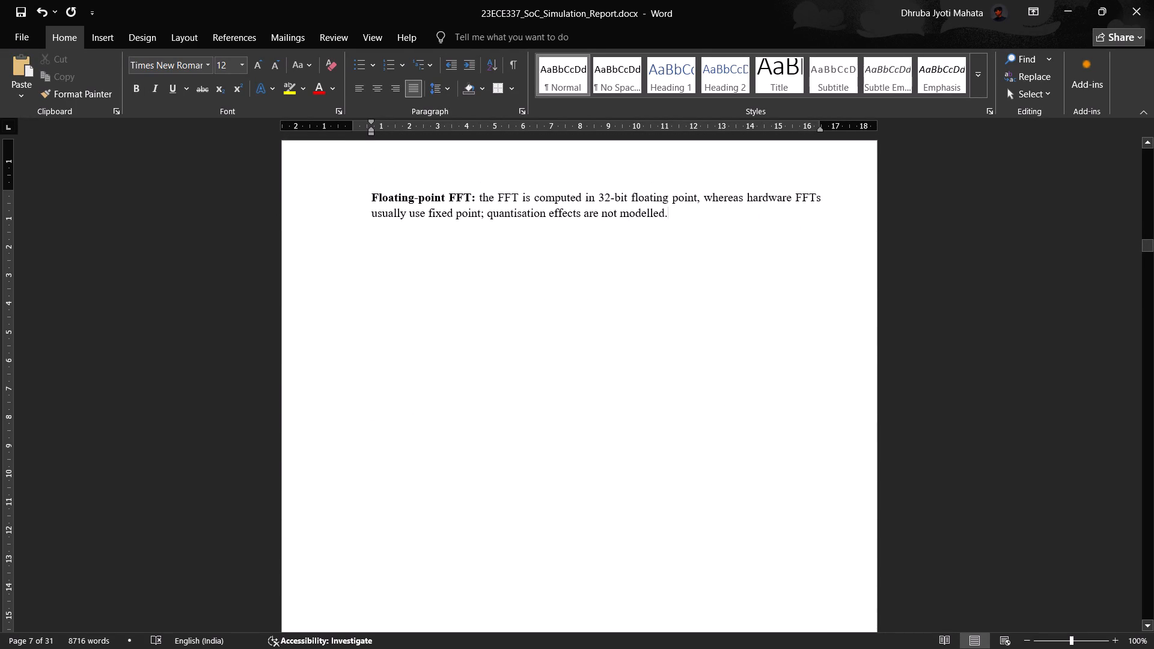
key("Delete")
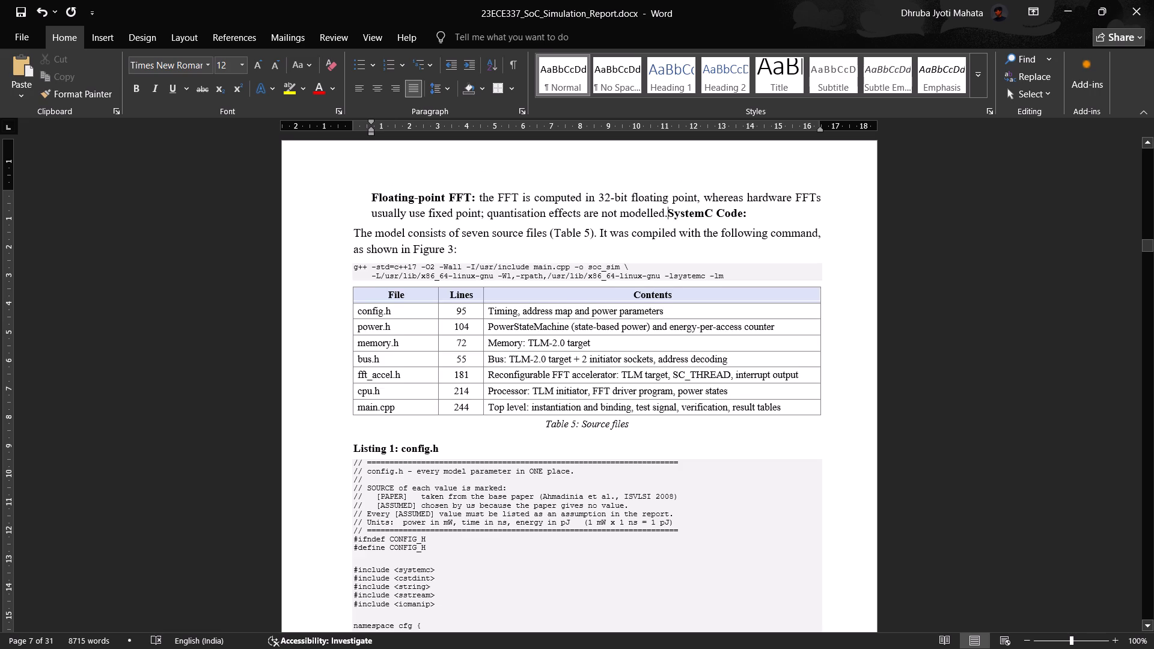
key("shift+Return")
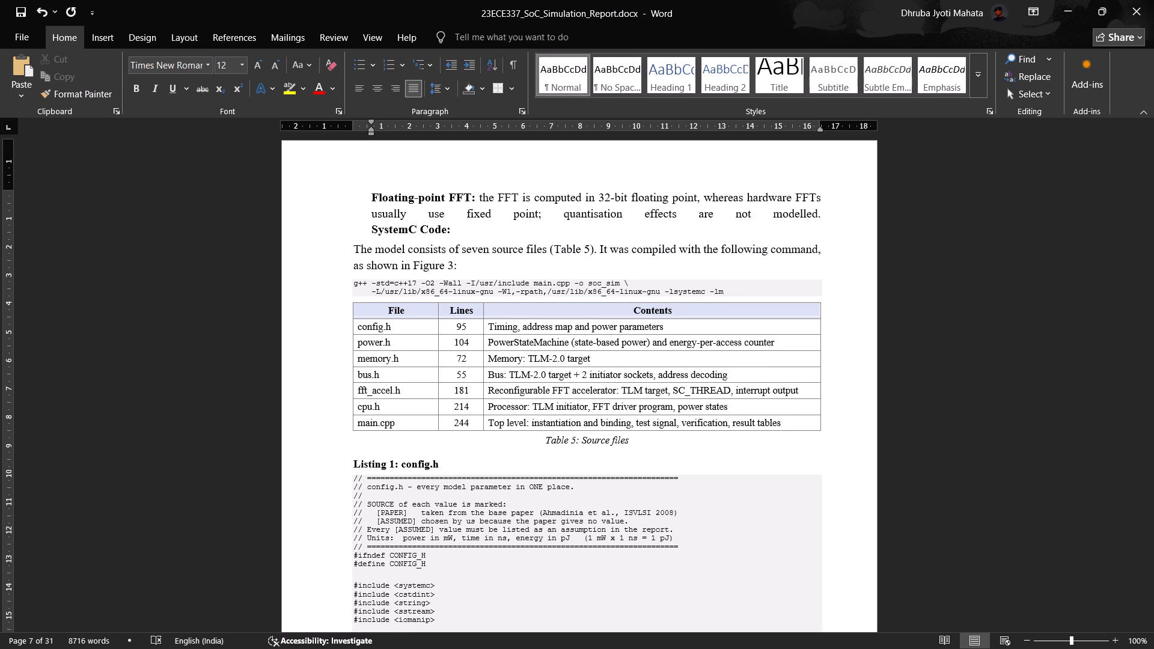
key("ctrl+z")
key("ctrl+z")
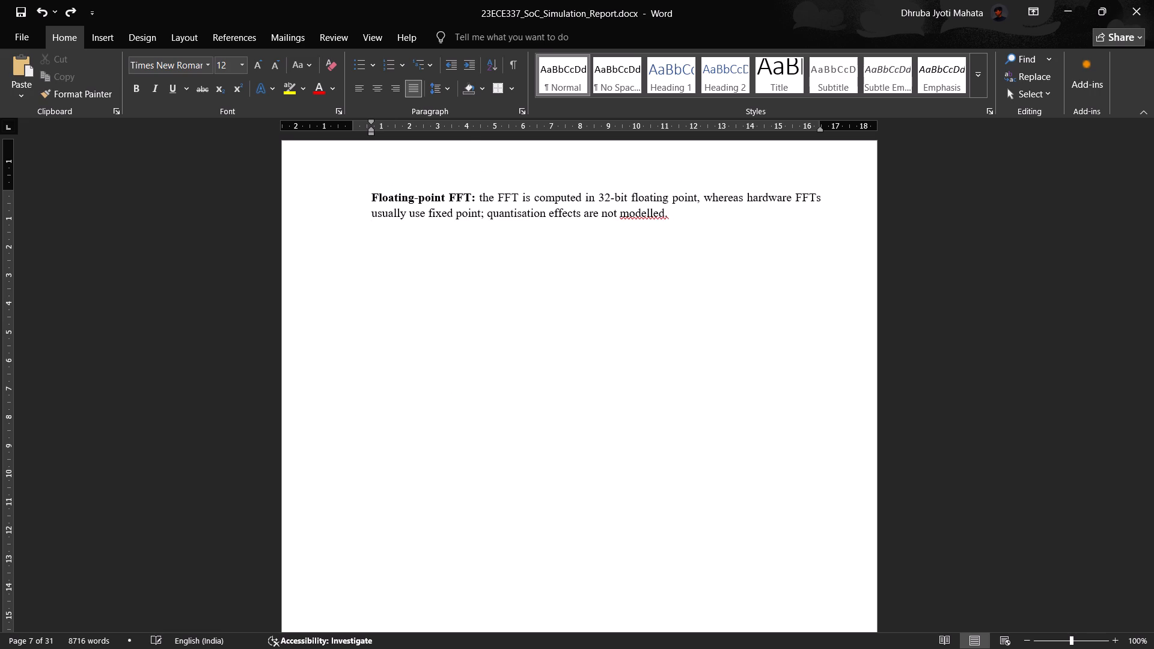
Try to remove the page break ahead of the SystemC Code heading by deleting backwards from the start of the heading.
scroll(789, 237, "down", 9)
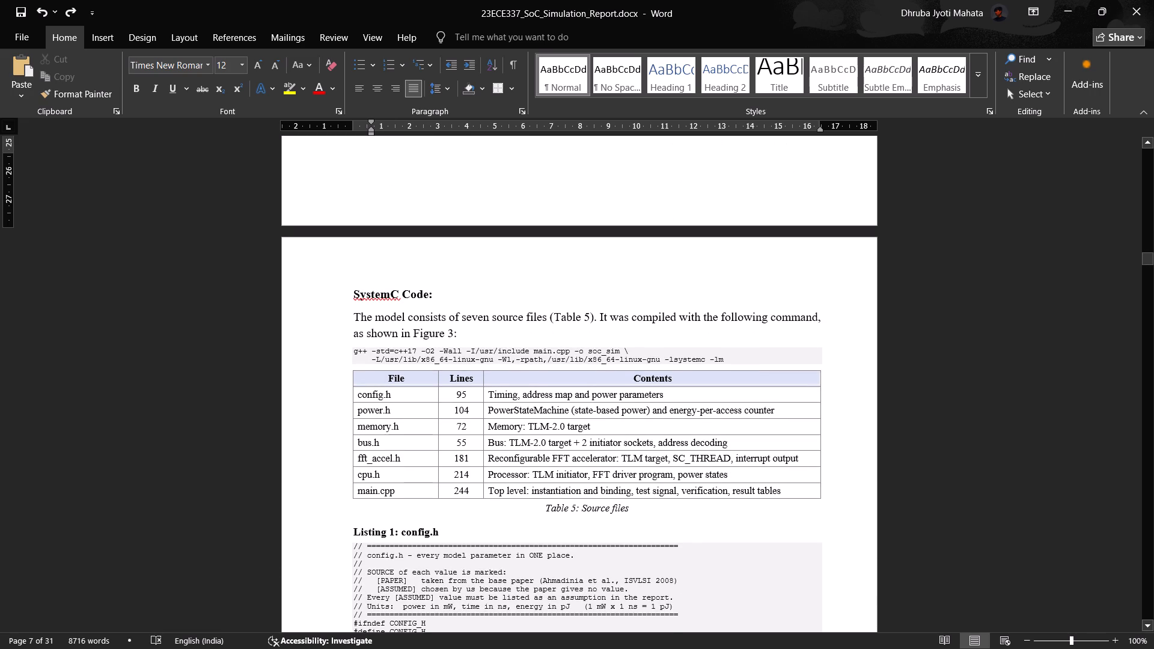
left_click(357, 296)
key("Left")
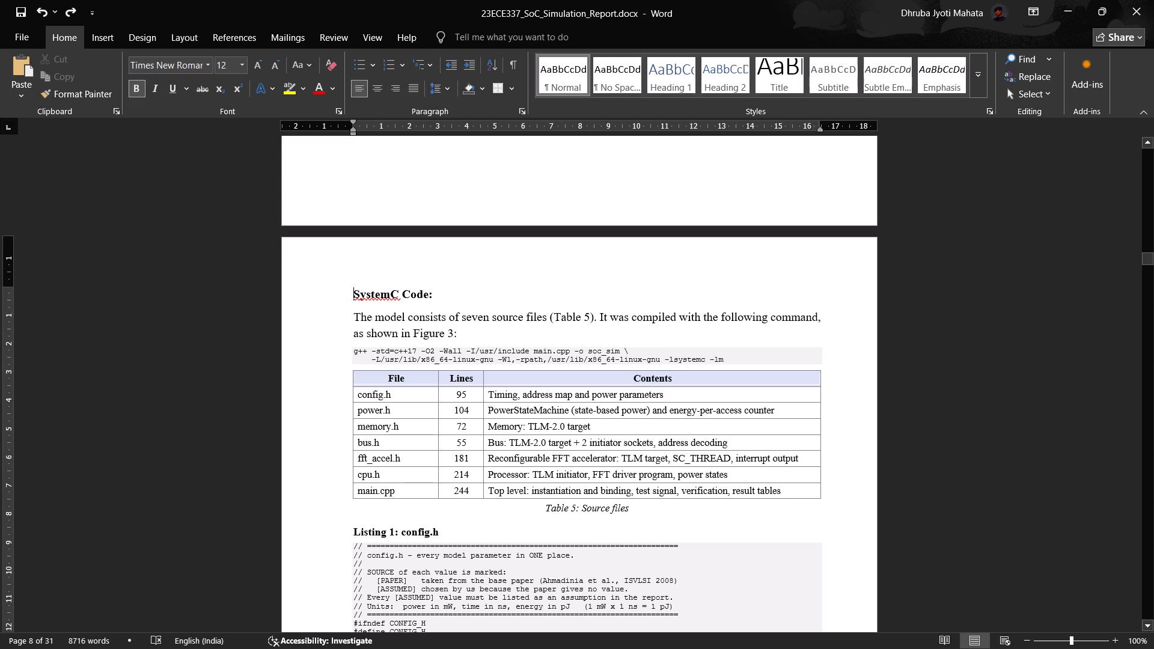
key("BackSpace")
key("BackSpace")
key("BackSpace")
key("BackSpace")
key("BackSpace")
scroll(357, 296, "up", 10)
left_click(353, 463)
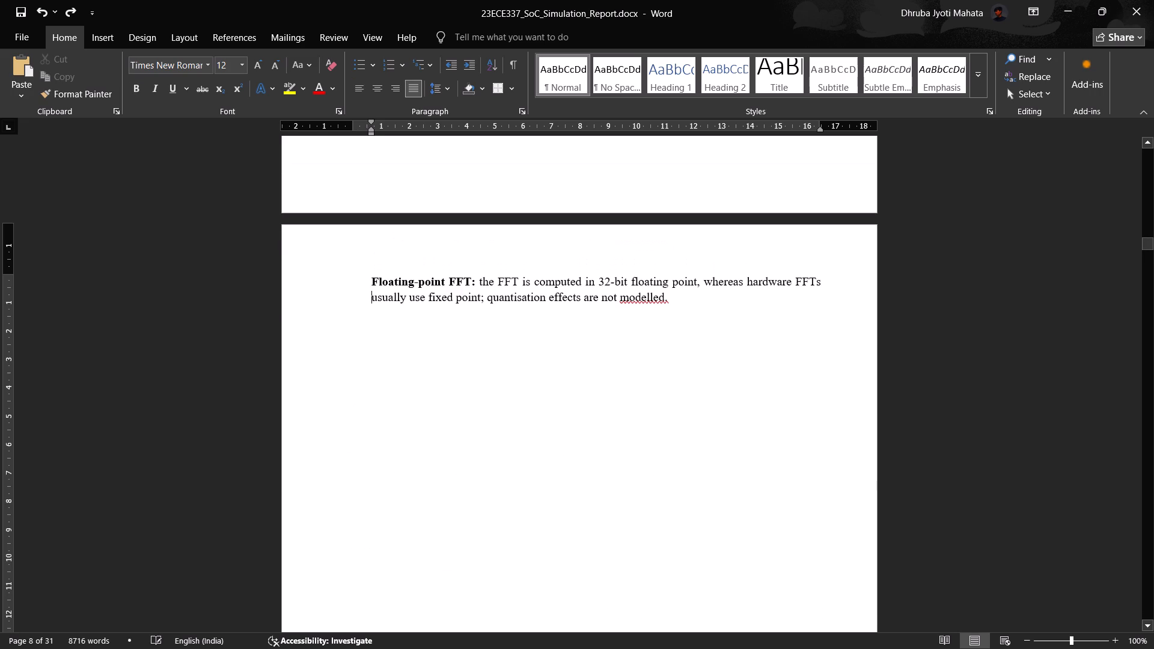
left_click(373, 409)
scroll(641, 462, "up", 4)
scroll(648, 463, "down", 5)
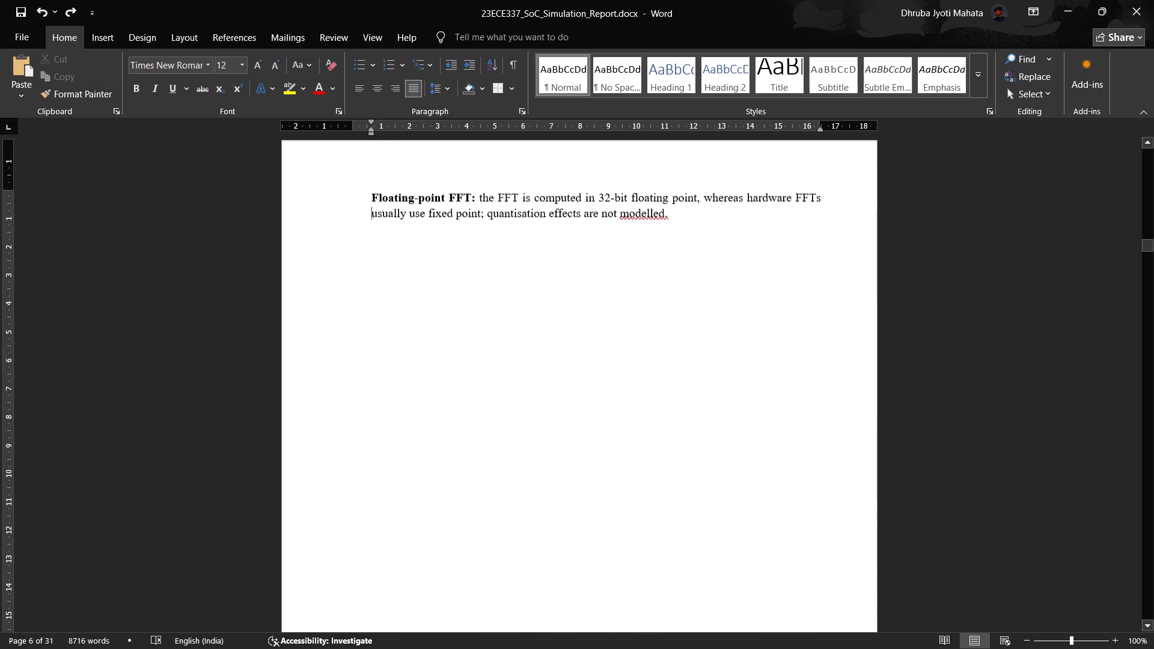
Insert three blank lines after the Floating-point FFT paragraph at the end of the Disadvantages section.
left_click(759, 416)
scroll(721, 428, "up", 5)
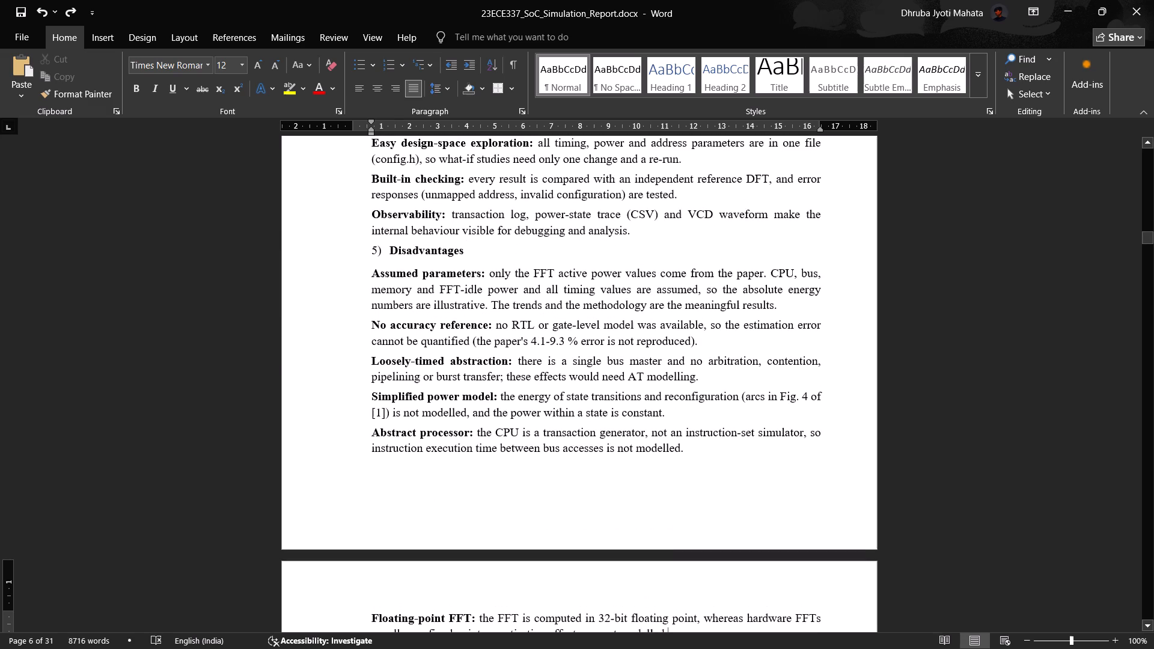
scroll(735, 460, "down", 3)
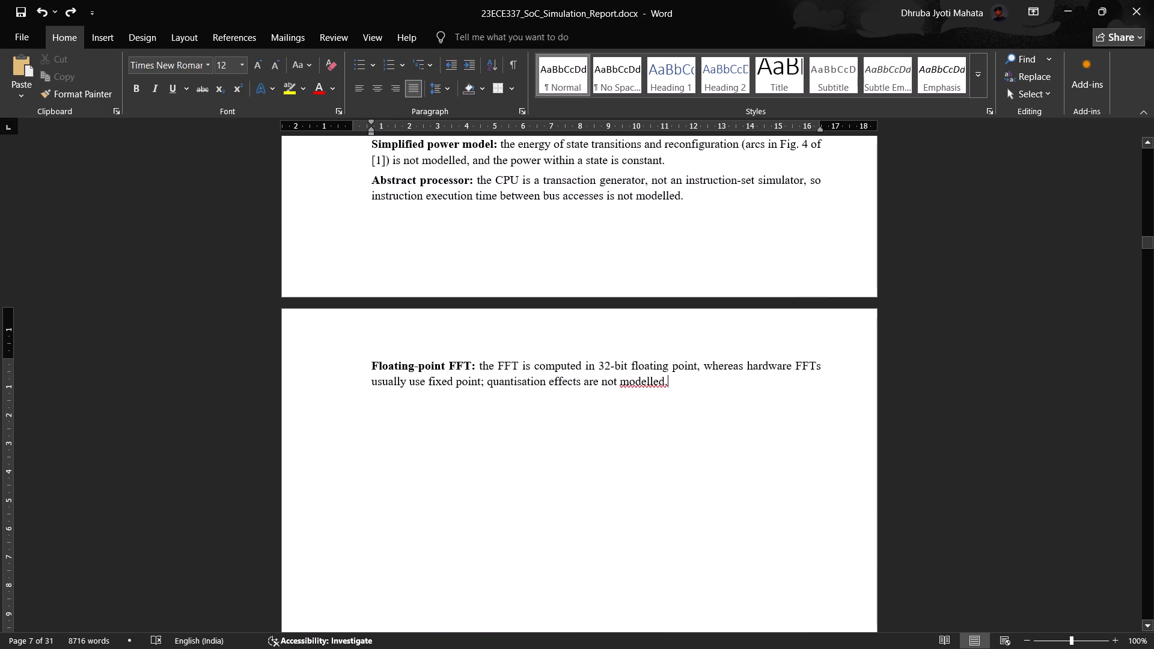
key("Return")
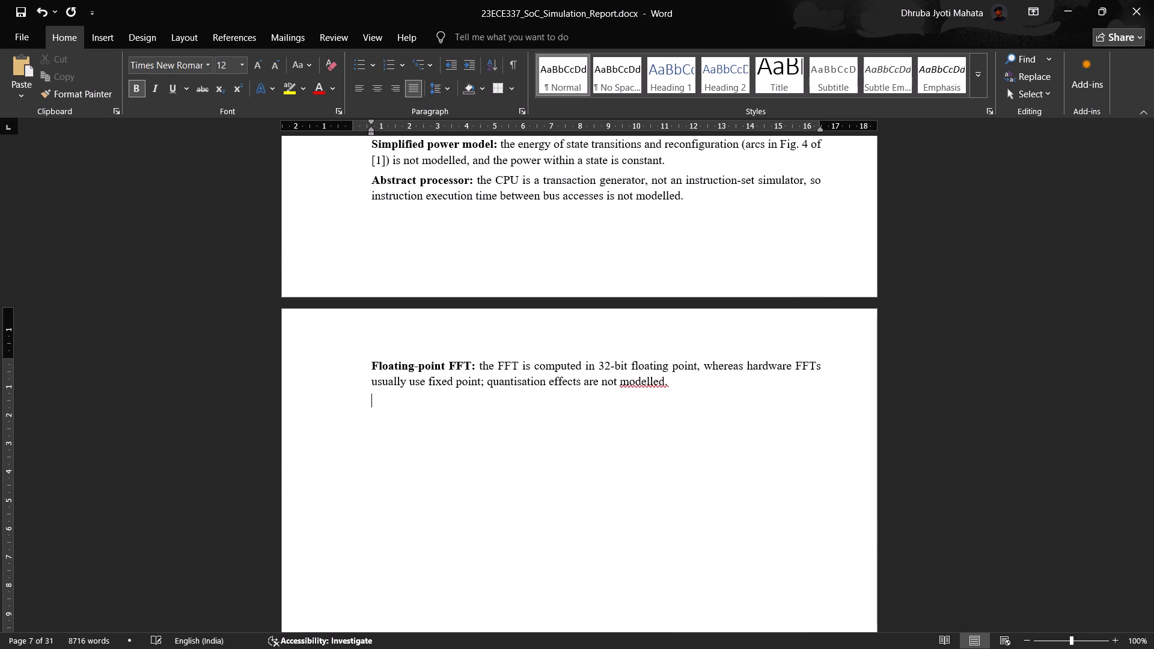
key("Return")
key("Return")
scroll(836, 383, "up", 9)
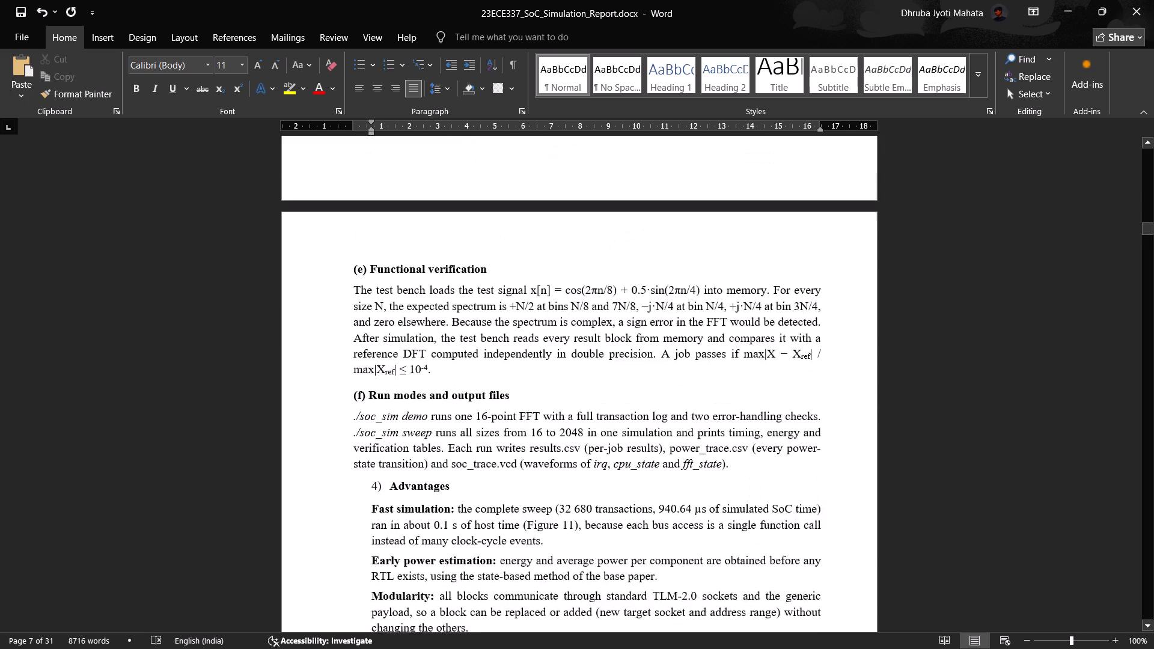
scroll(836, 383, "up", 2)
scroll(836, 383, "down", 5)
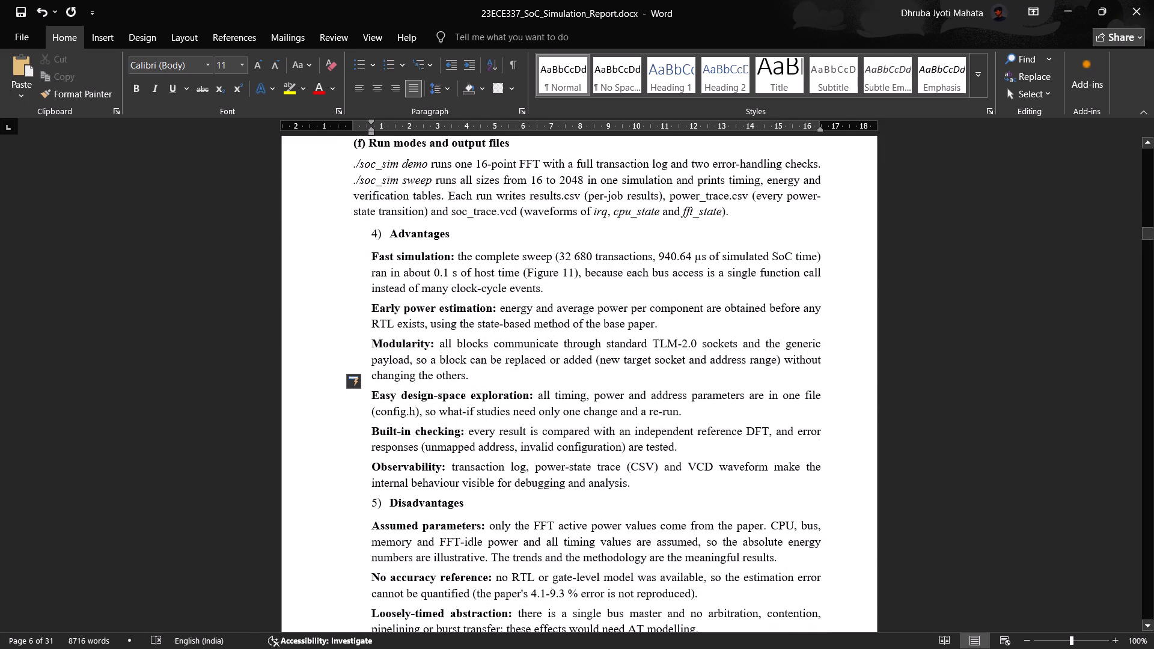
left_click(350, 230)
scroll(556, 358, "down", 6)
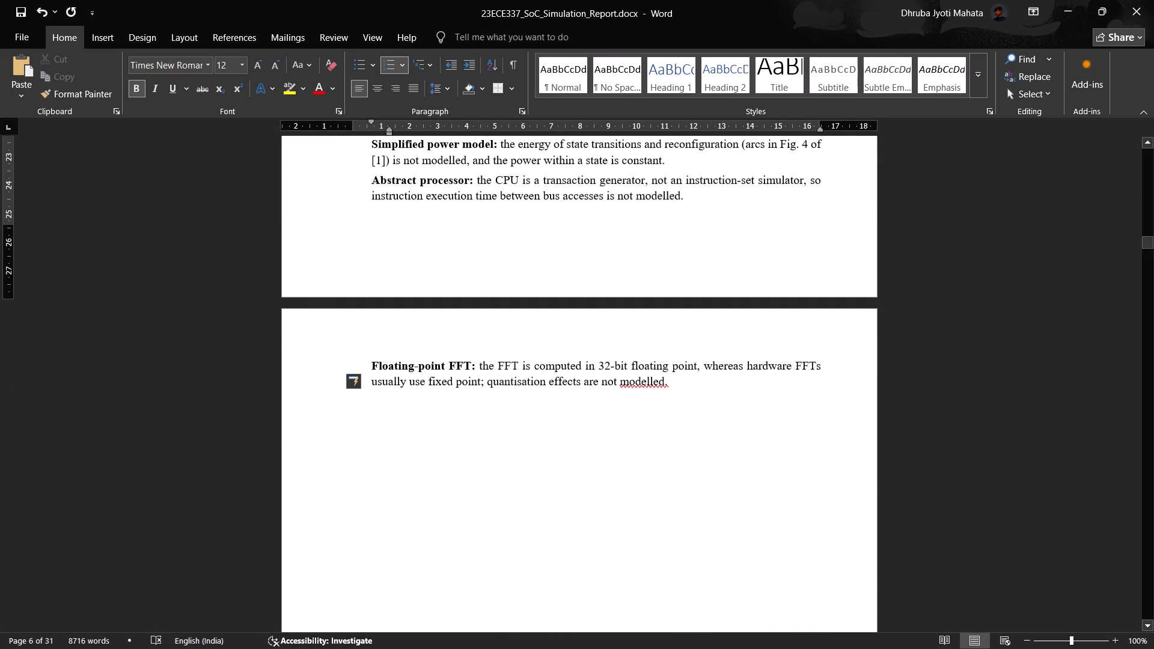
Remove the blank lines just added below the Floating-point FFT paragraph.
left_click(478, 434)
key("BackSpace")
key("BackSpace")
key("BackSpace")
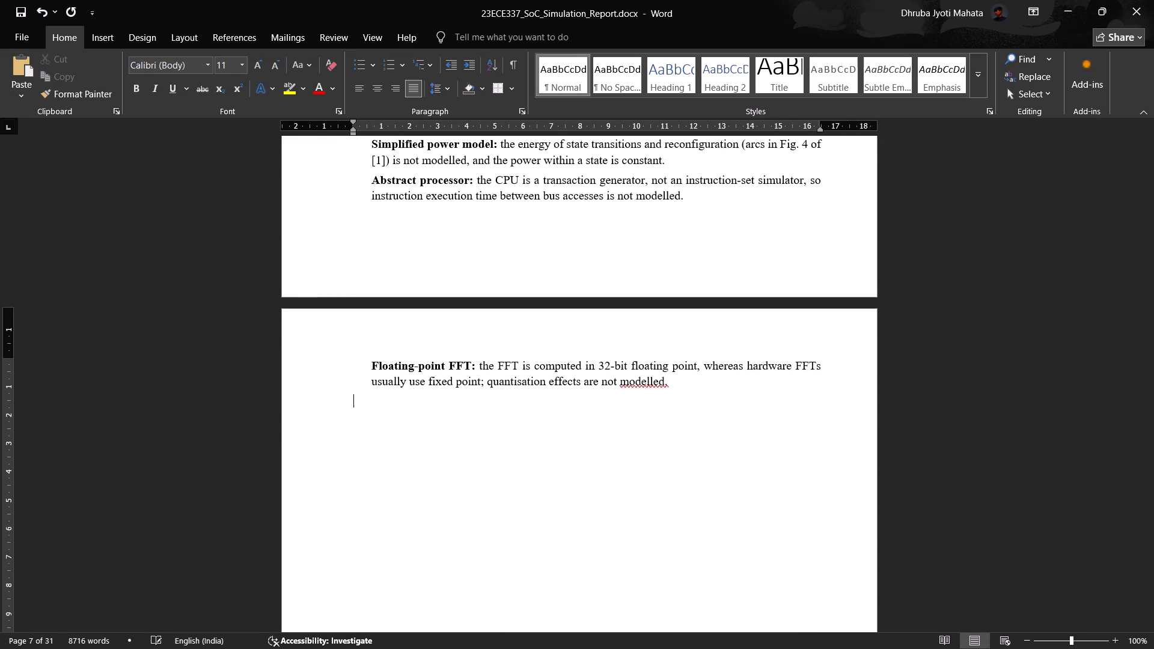
Insert one blank line below the Floating-point FFT paragraph.
key("Return")
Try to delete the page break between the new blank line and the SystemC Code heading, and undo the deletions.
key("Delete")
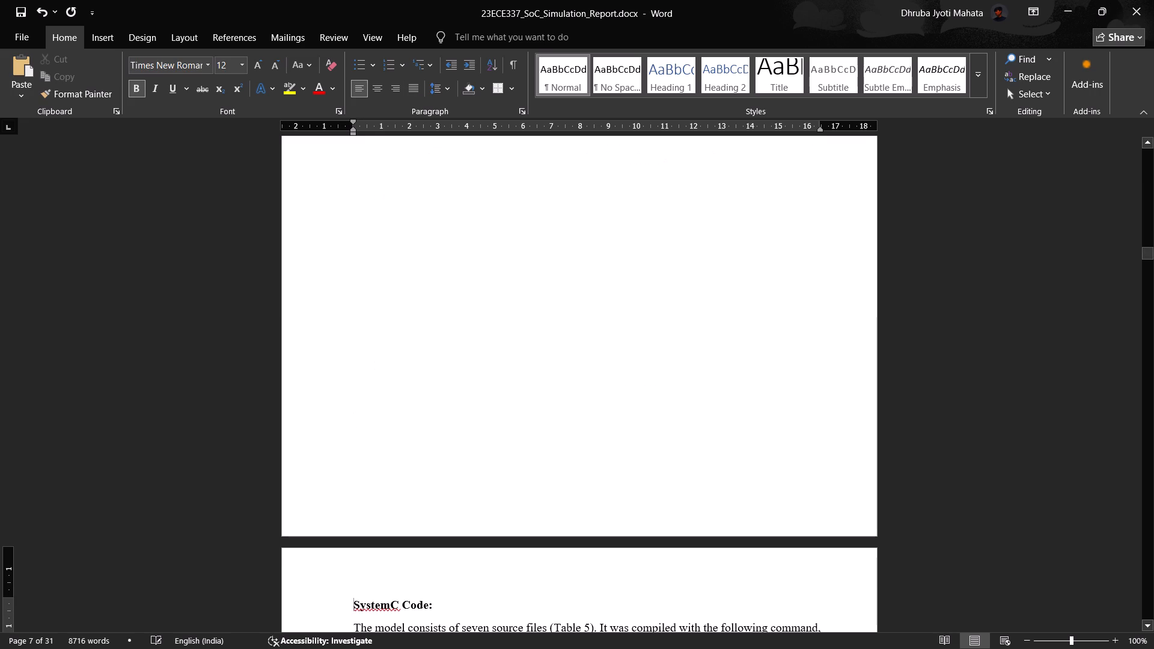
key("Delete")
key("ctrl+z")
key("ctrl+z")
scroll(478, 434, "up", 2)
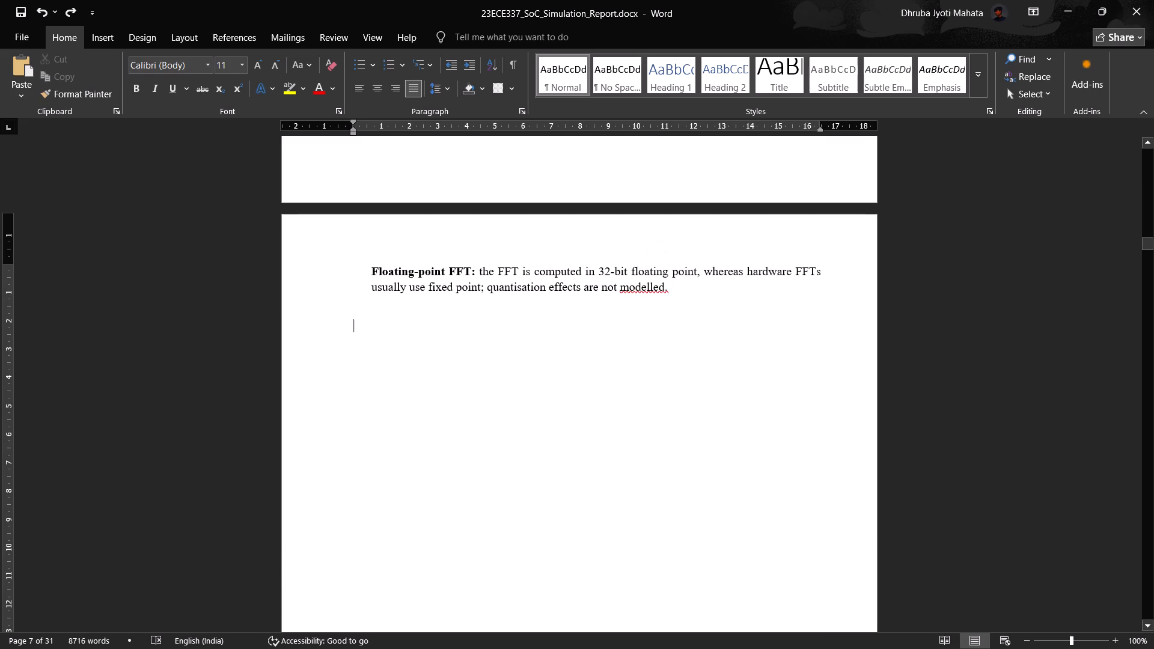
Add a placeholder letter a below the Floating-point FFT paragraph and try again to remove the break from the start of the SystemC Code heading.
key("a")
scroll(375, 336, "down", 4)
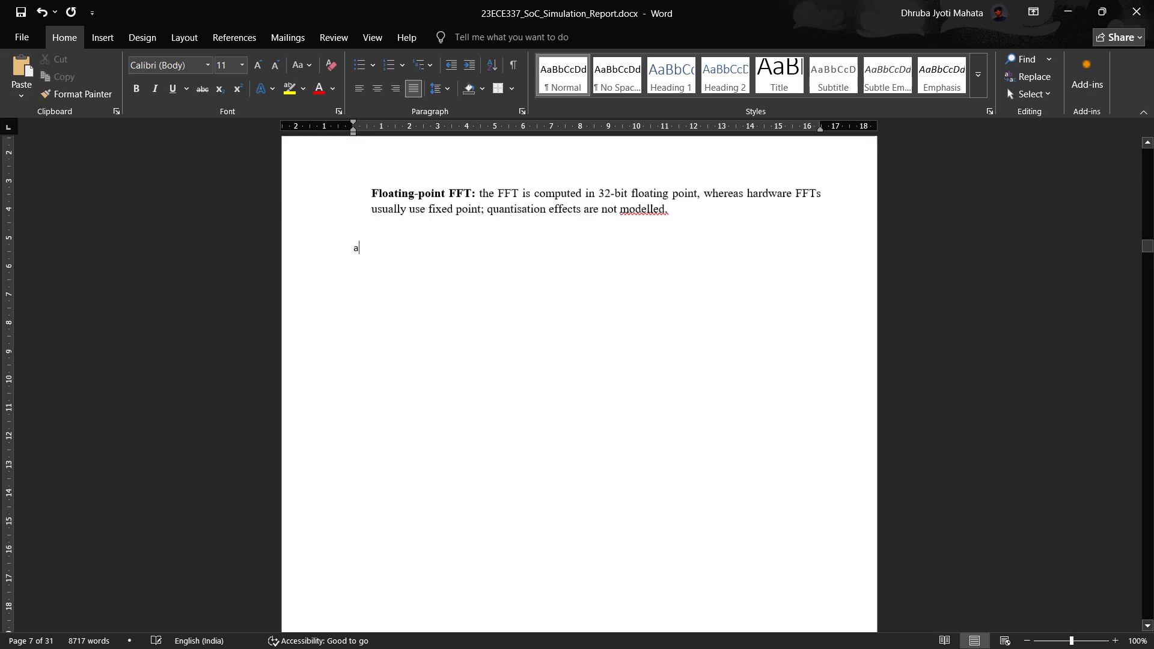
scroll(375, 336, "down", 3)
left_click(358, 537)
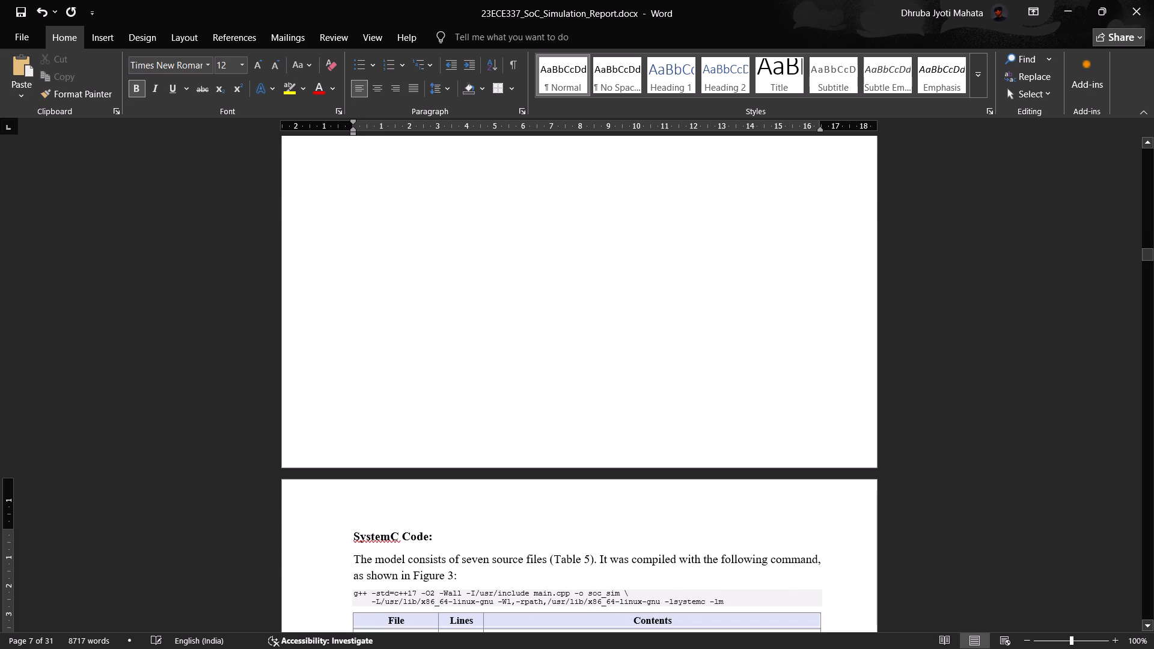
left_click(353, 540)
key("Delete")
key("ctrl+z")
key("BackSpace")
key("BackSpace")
Delete the page break after the placeholder letter a, and the letter itself, so SystemC Code follows on the Floating-point FFT page.
scroll(453, 507, "up", 5)
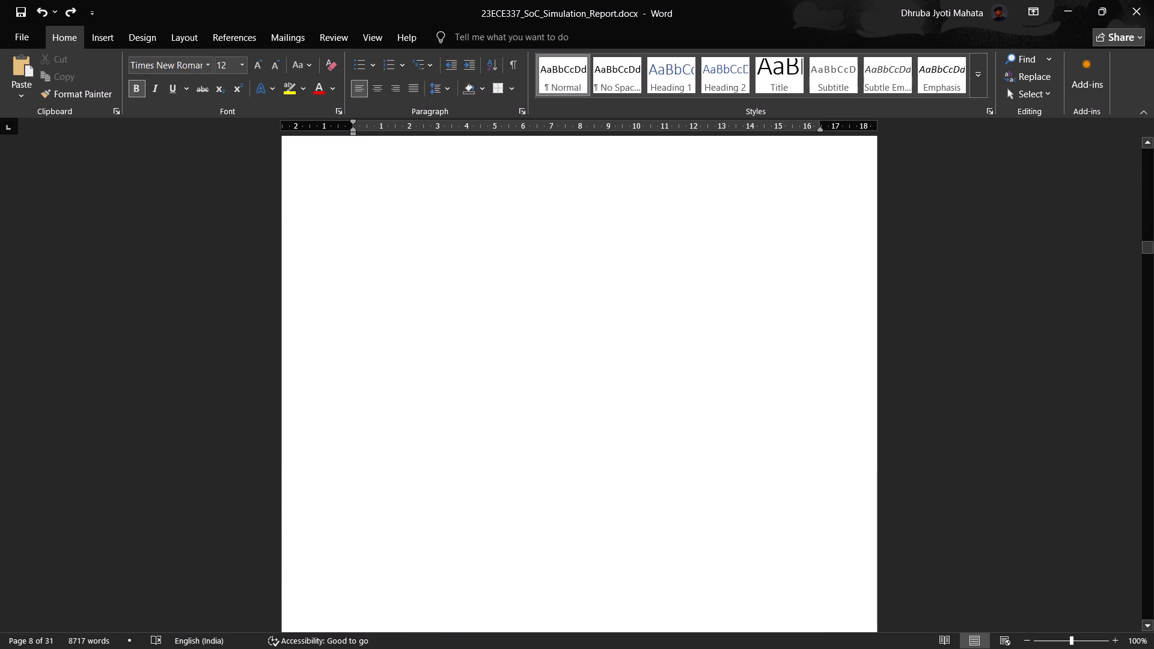
scroll(669, 398, "up", 1)
left_click(510, 263)
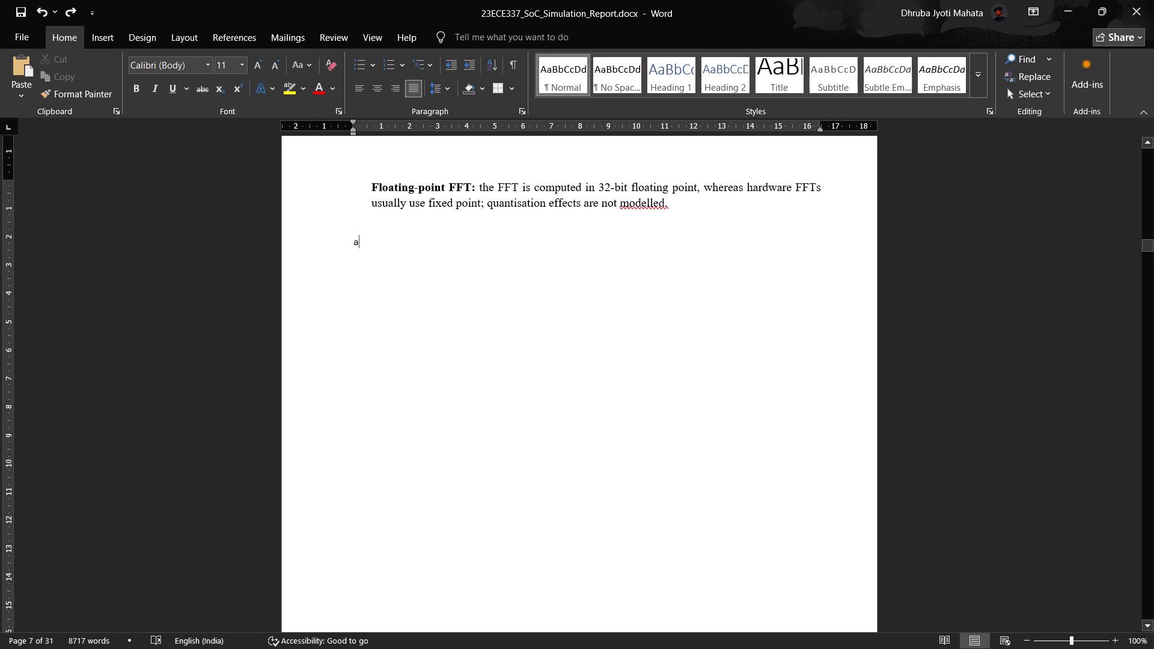
key("Delete")
key("BackSpace")
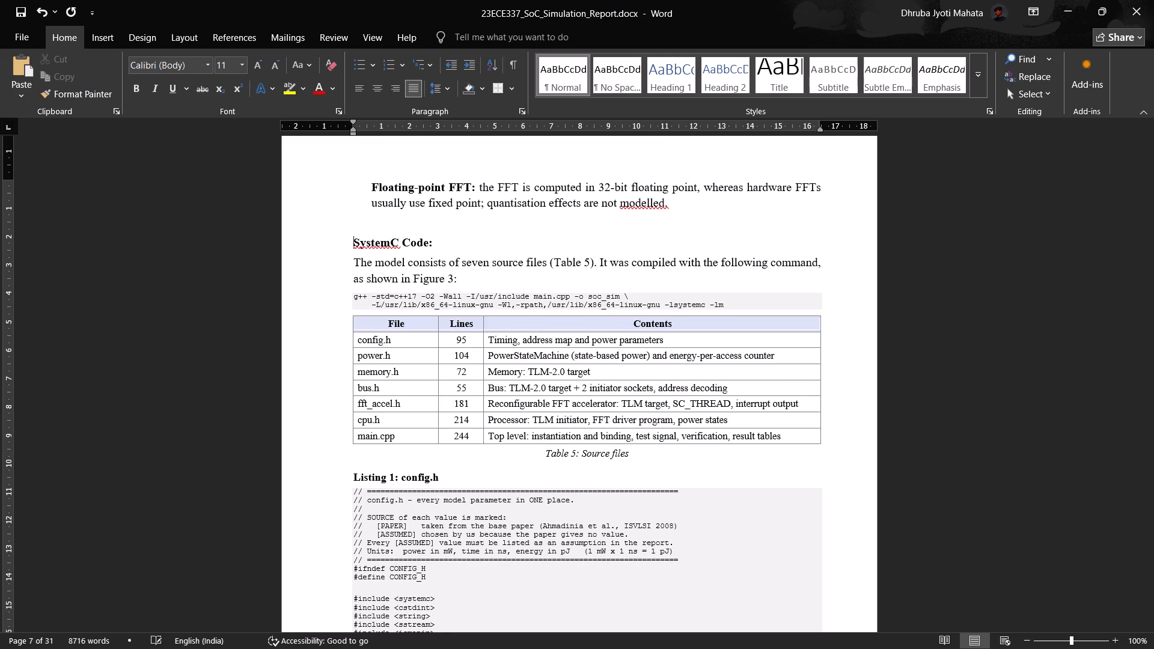
Check the page layout of the code listings from Listing 1: config.h through Listing 2: power.h to Listing 3: memory.h.
scroll(541, 279, "down", 4)
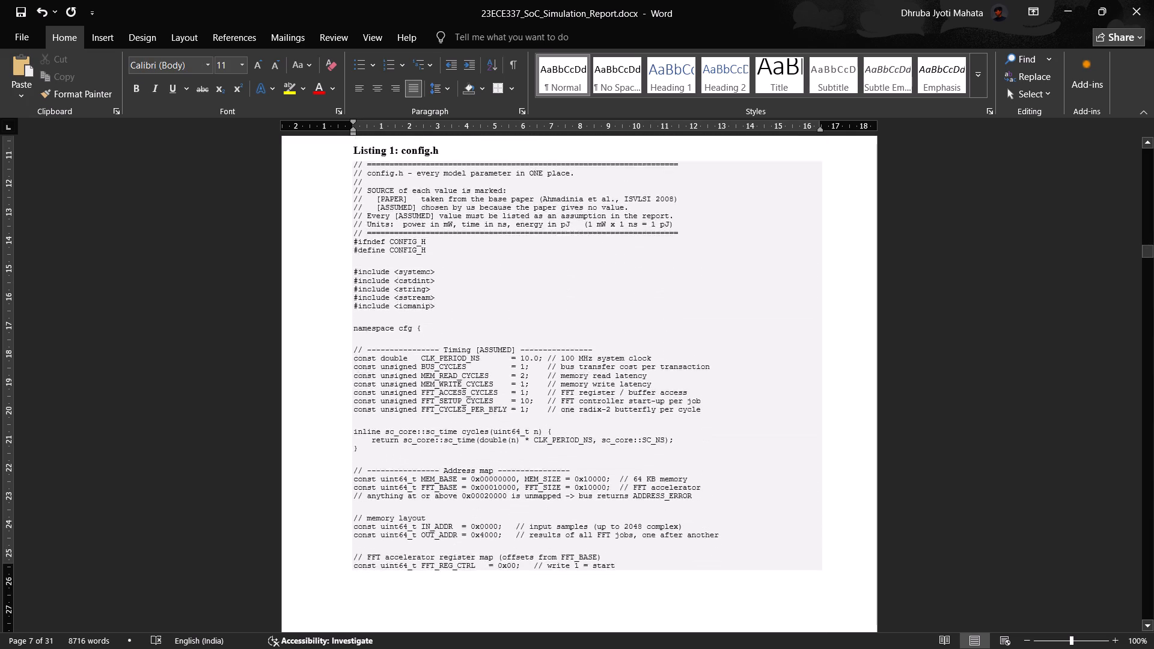
scroll(541, 279, "down", 9)
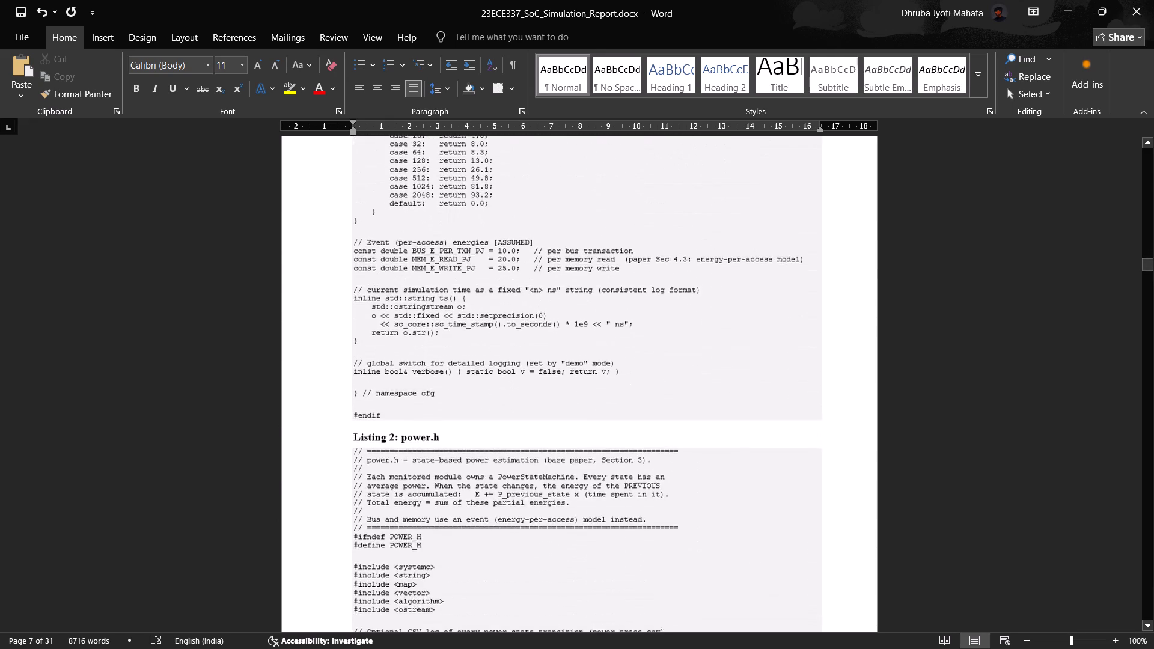
scroll(542, 281, "down", 10)
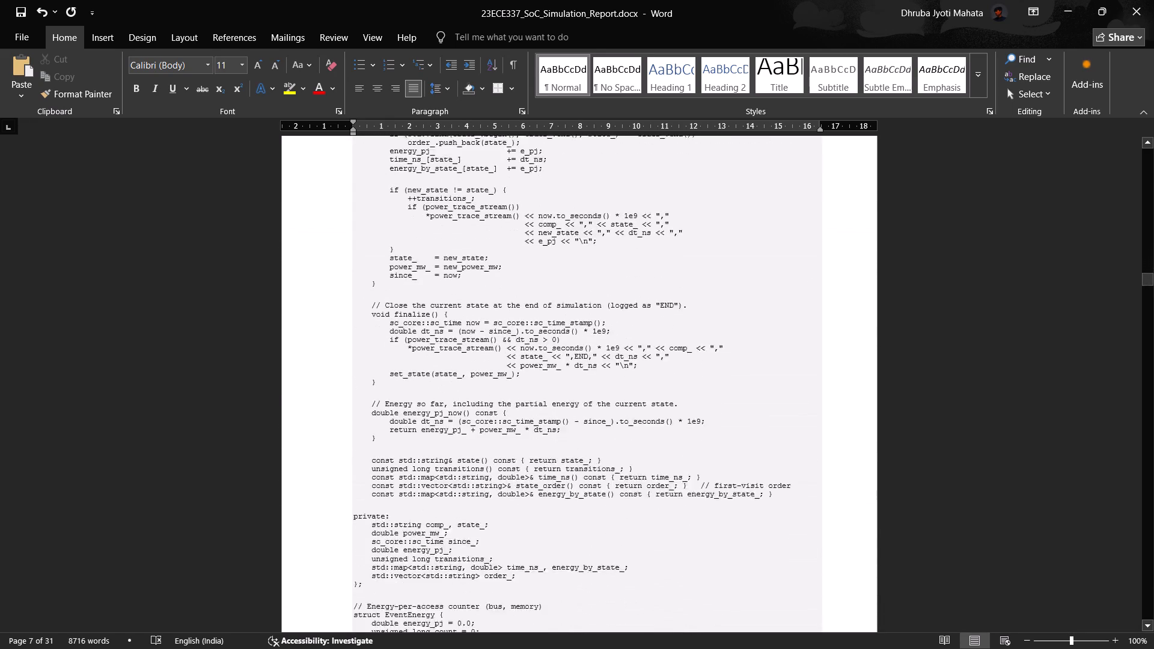
scroll(558, 288, "down", 6)
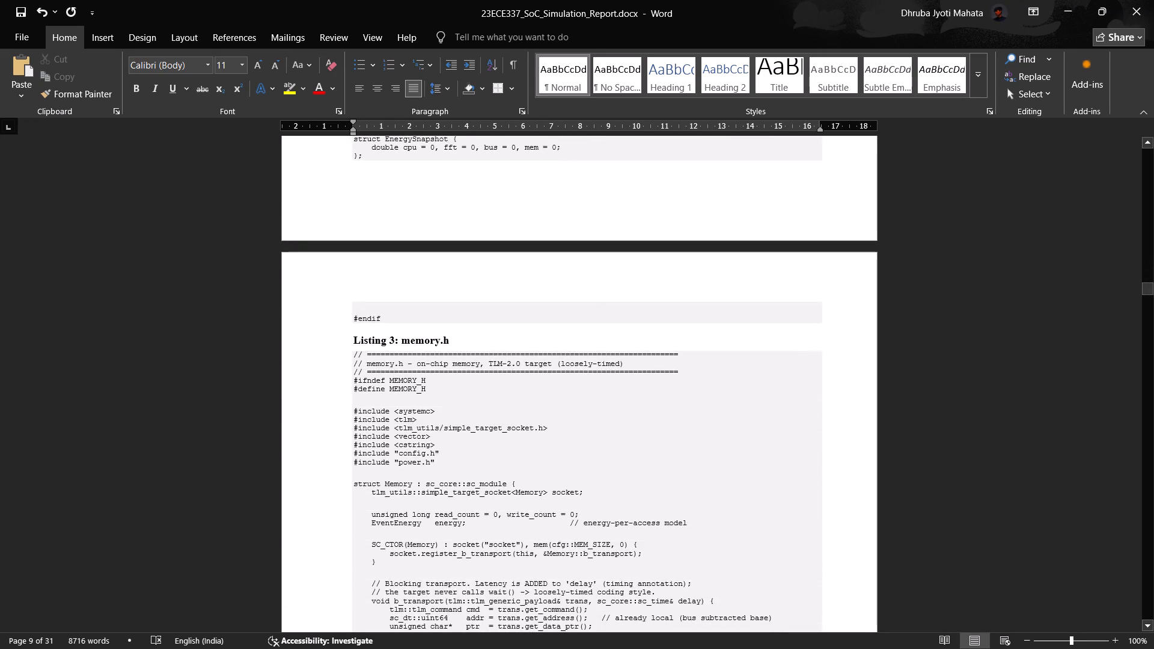
Check the page layout around Listing 3: memory.h and Listing 4: bus.h, and back at the SystemC Code section with Table 5.
scroll(558, 292, "down", 10)
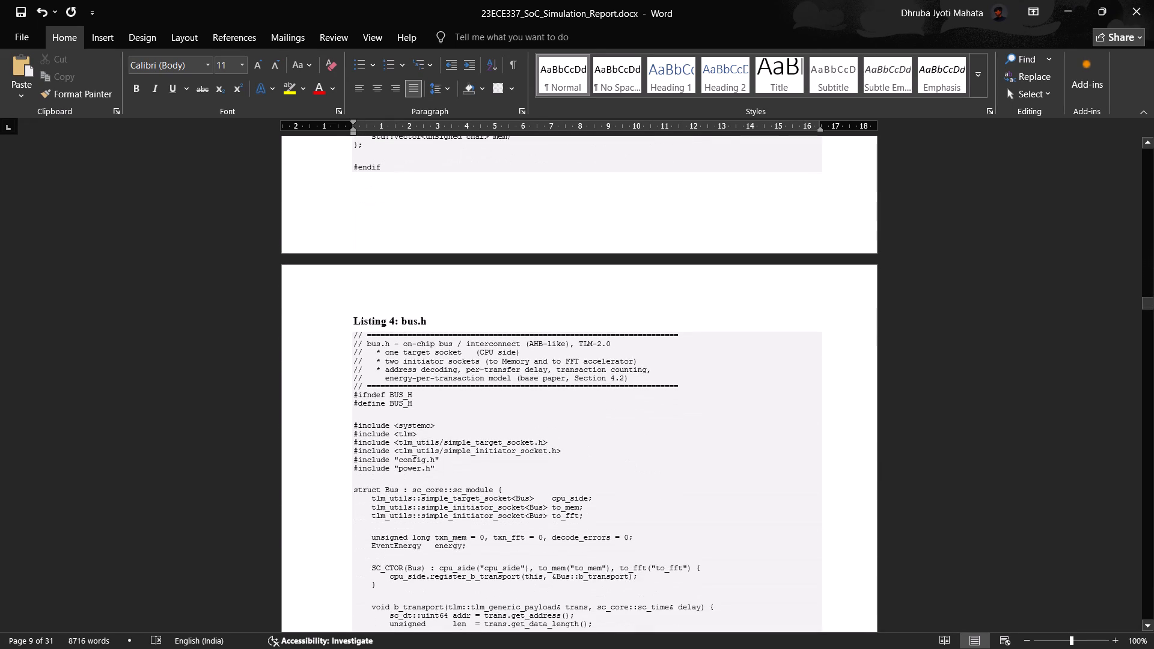
scroll(558, 292, "up", 9)
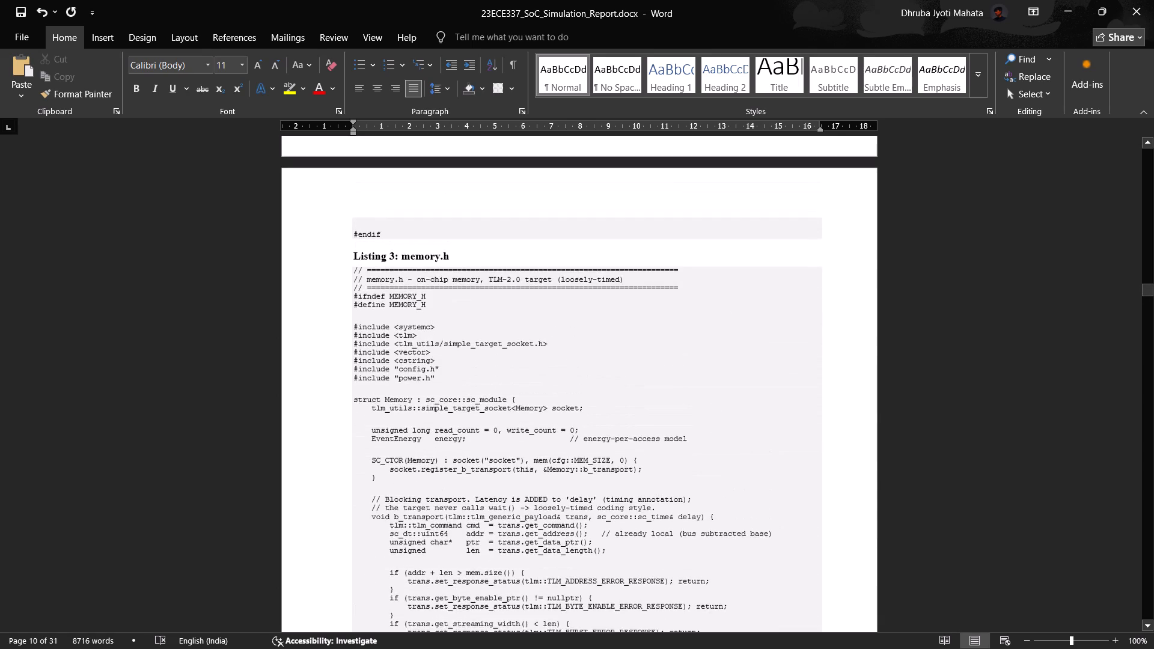
scroll(558, 293, "up", 11)
scroll(575, 388, "up", 9)
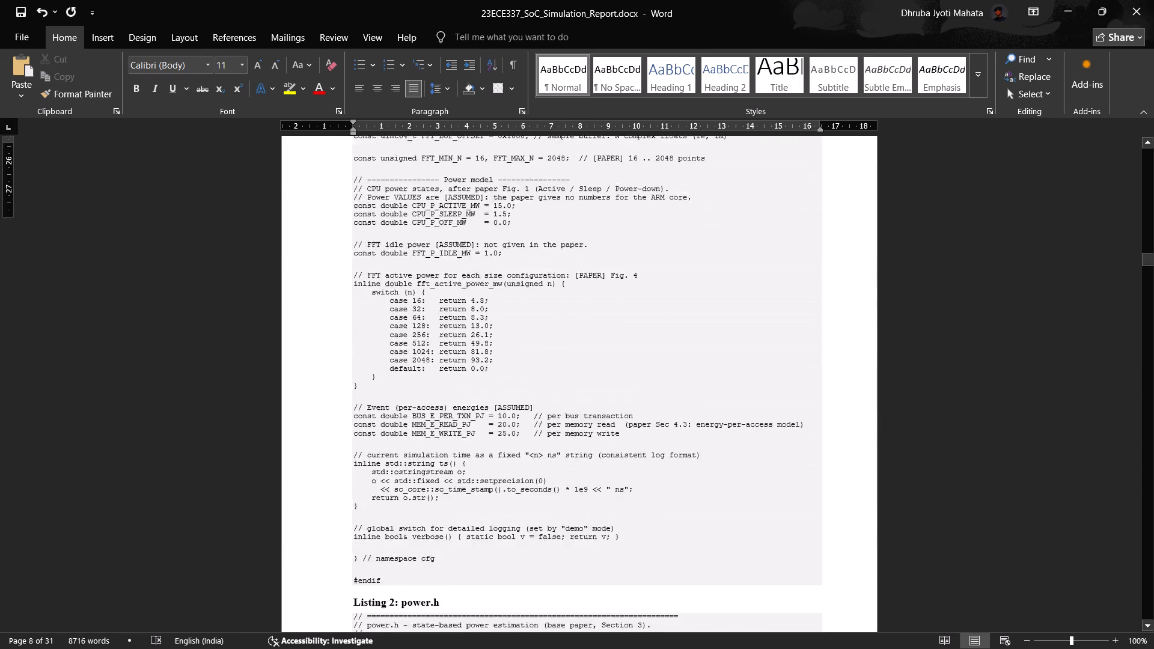
scroll(575, 388, "up", 13)
scroll(575, 388, "down", 2)
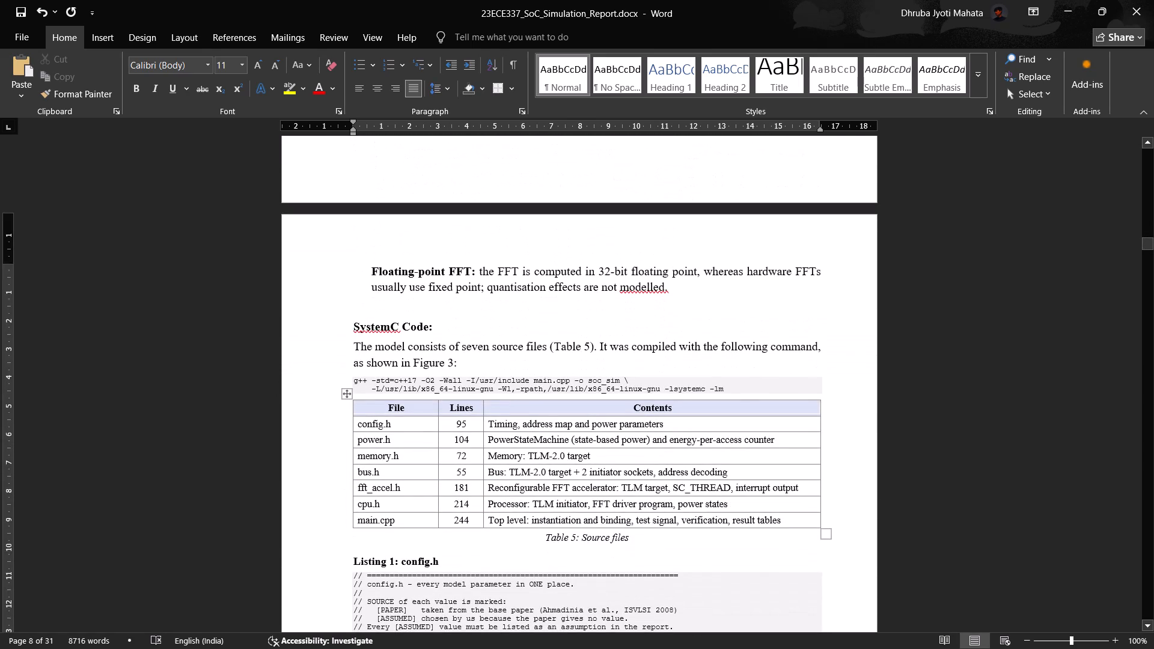
scroll(575, 388, "down", 2)
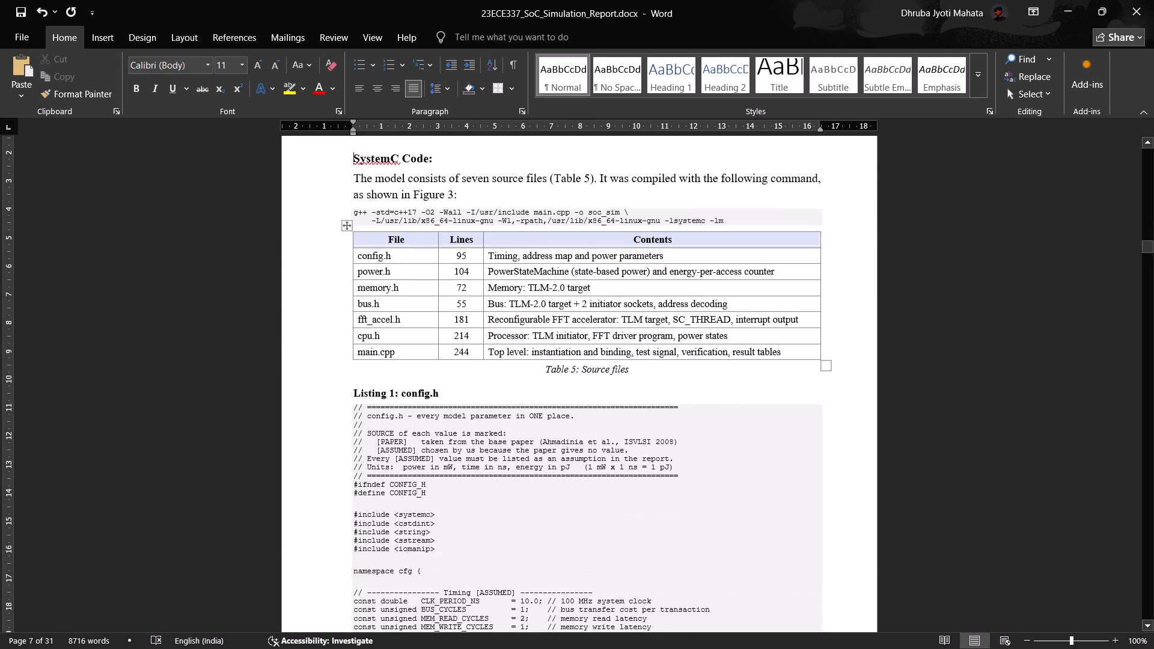
Check the page breaks and gaps in the code listings from Listing 1: config.h through Listing 6: cpu.h.
scroll(576, 386, "down", 9)
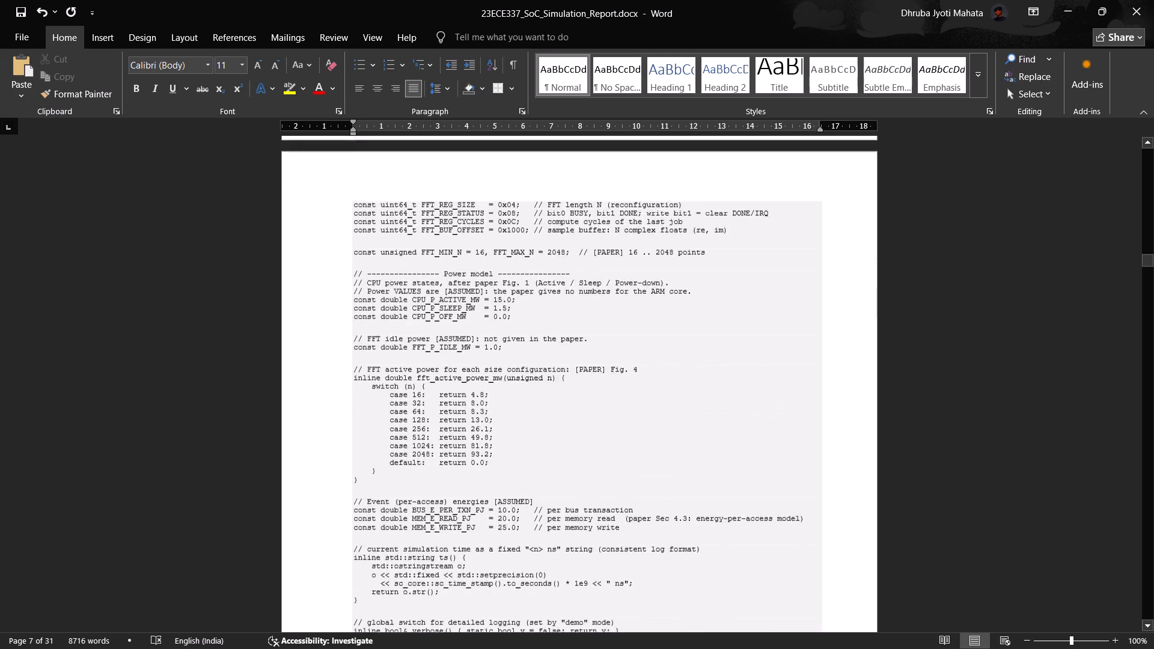
scroll(576, 392, "down", 12)
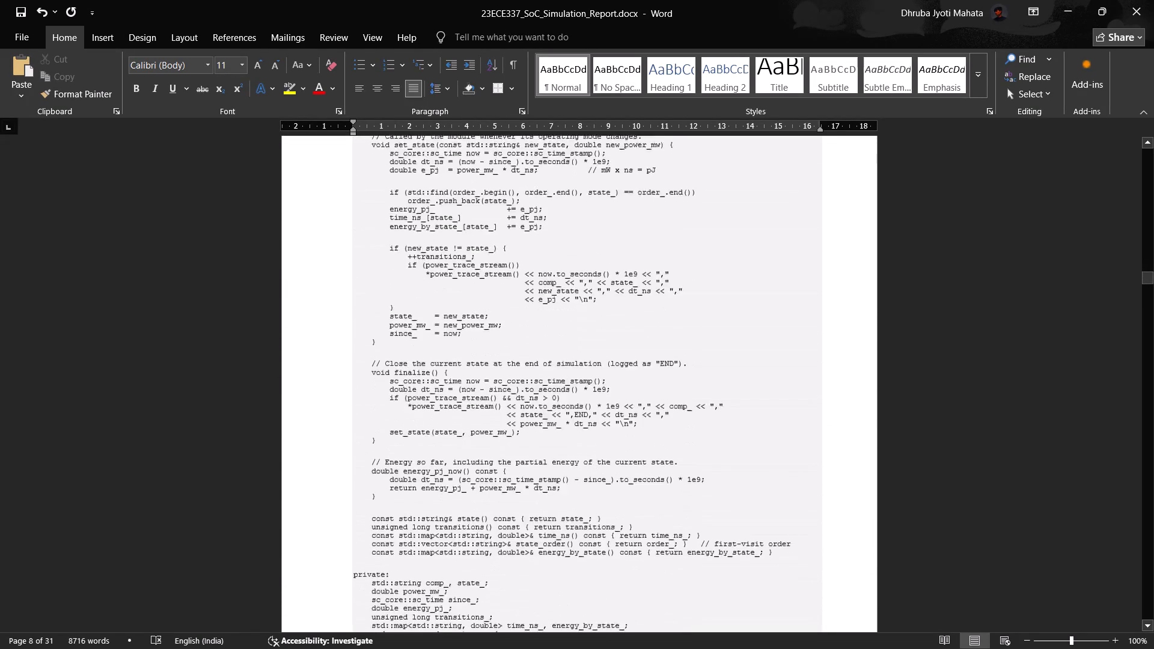
scroll(576, 394, "down", 13)
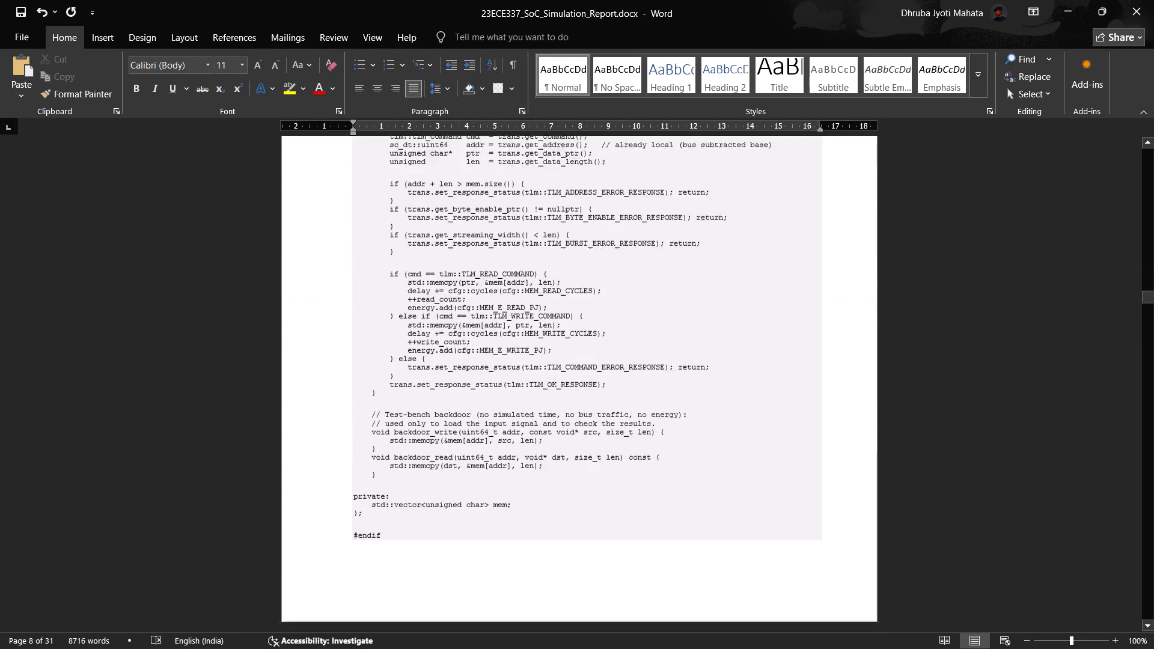
scroll(577, 392, "down", 11)
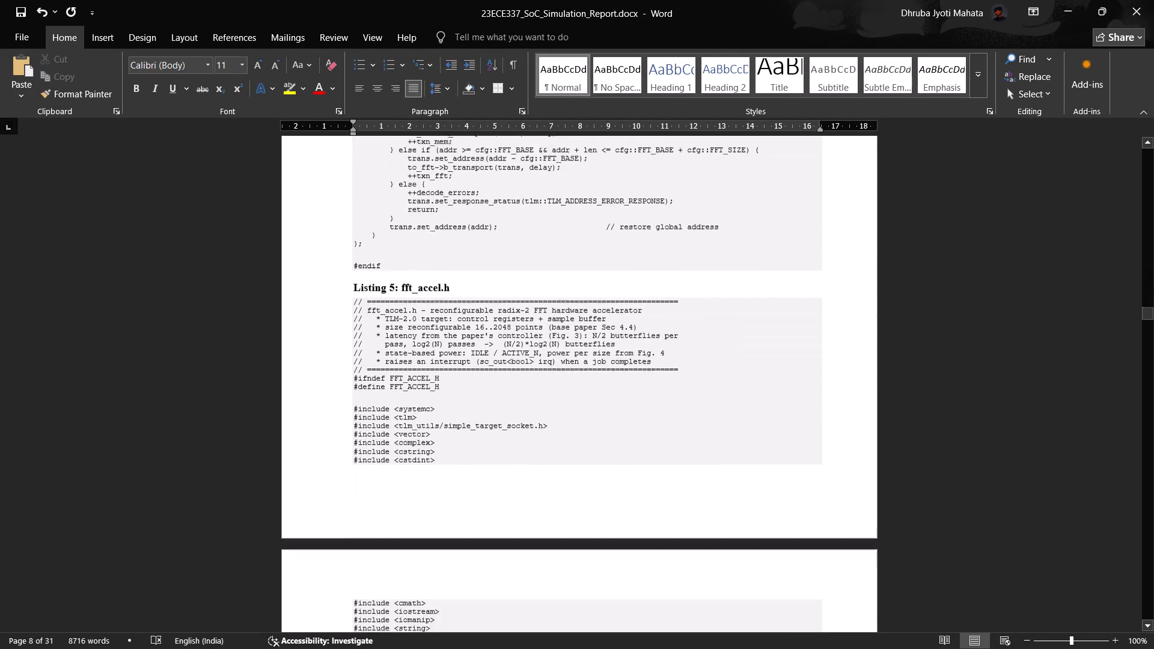
scroll(581, 396, "down", 10)
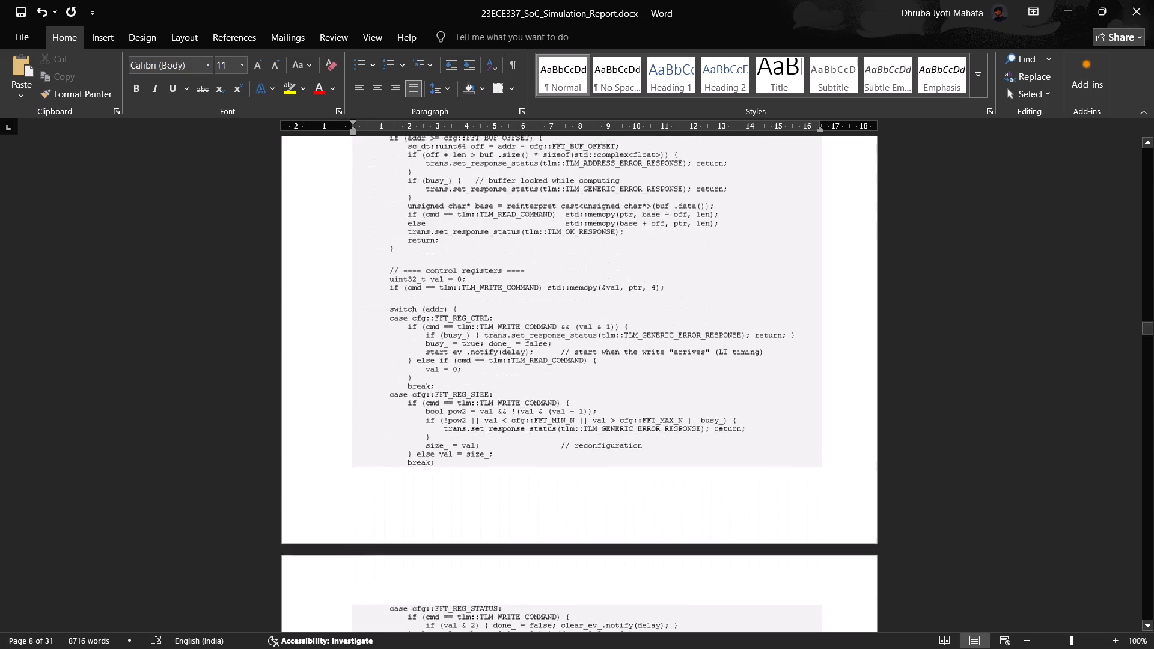
scroll(581, 396, "down", 14)
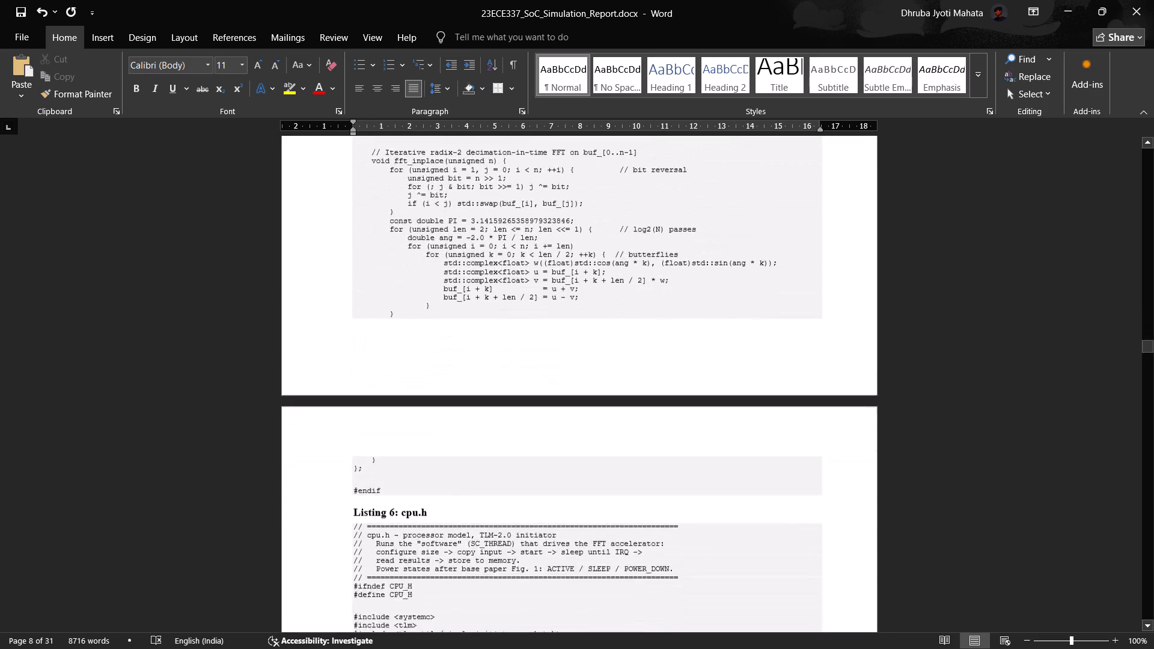
scroll(581, 396, "down", 10)
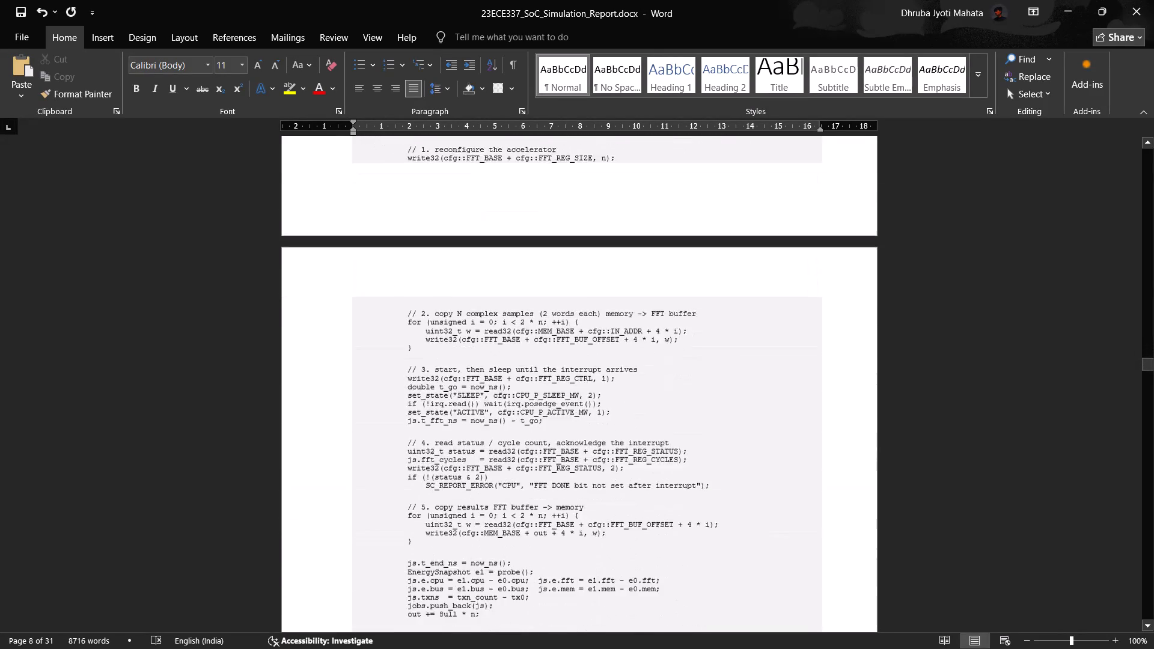
scroll(581, 394, "down", 14)
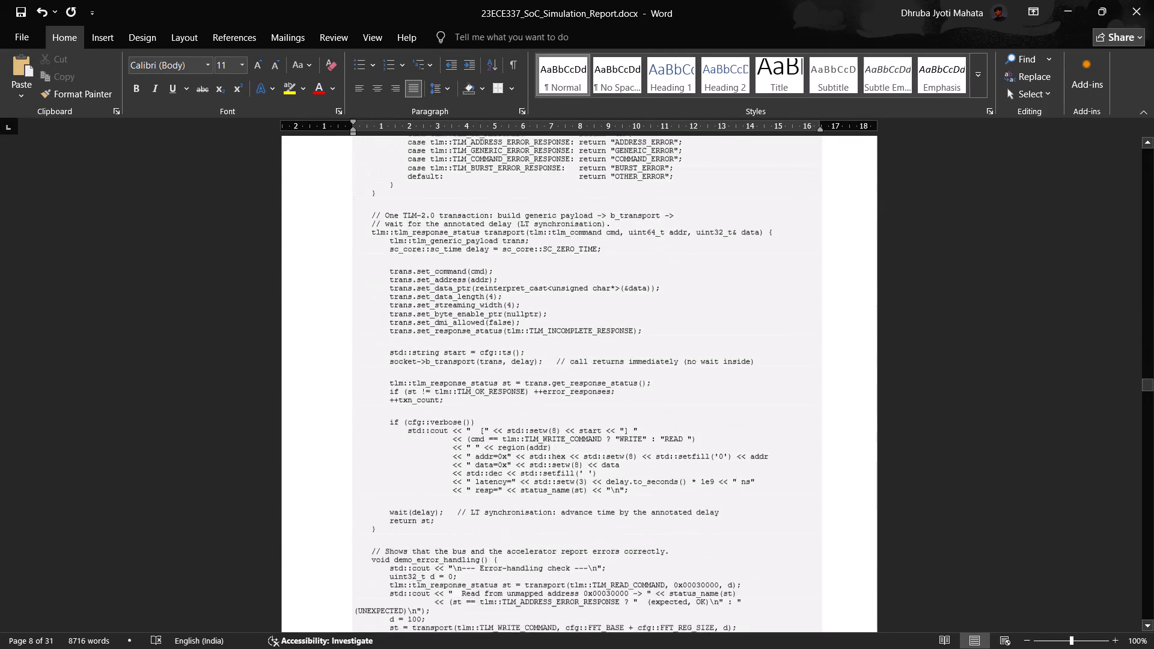
scroll(582, 394, "down", 5)
scroll(583, 391, "up", 1)
Check the page layout of the main.cpp listing, from its include lines to the per-job results code.
key("alt+Tab")
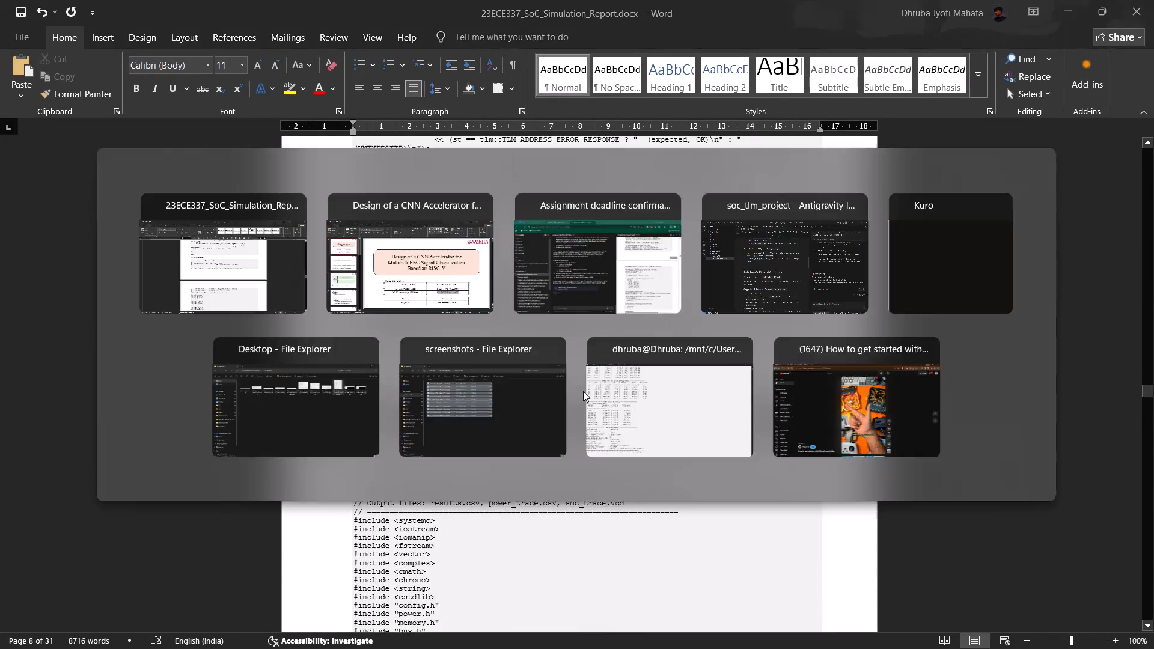
key("alt+Tab")
scroll(583, 391, "down", 4)
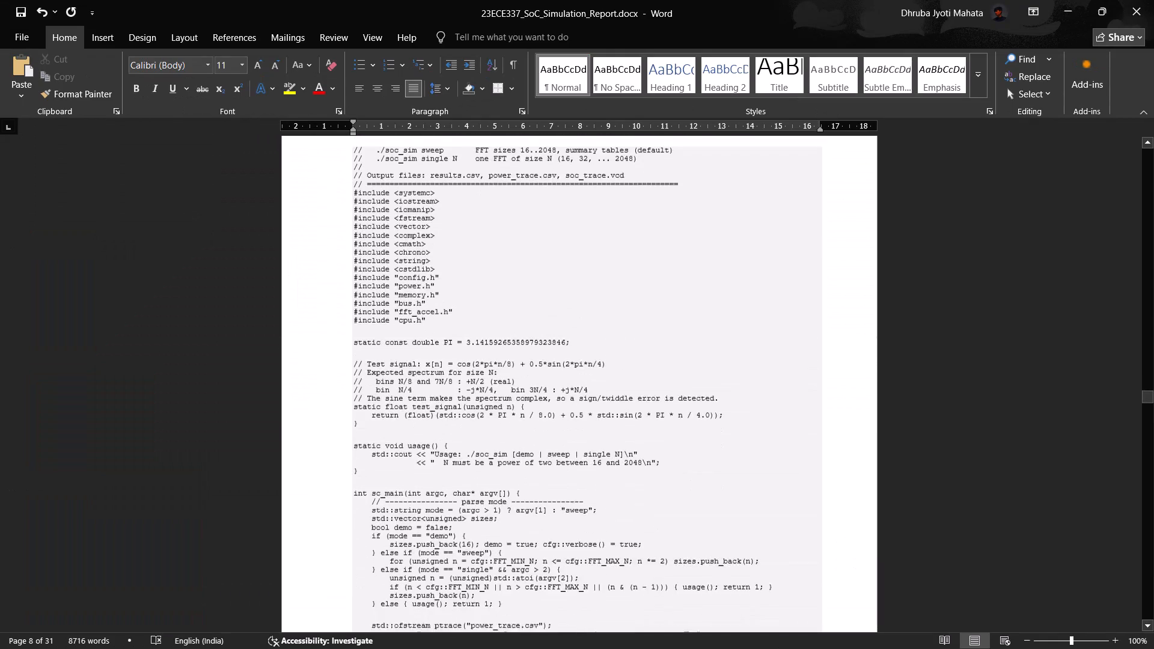
scroll(583, 391, "down", 16)
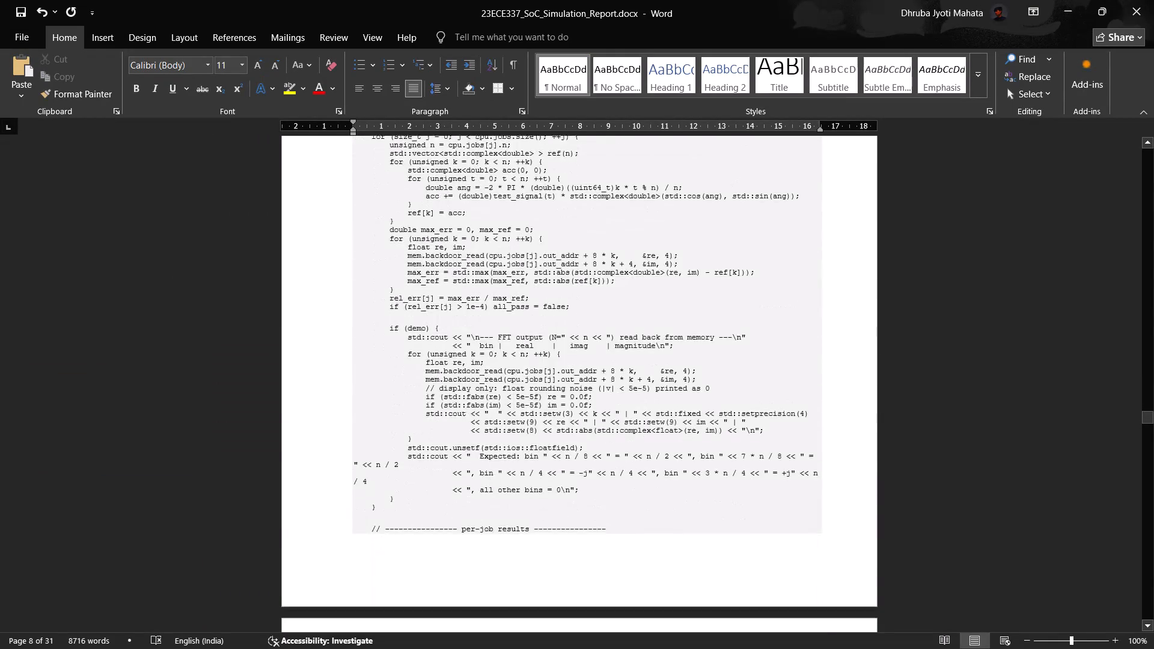
scroll(583, 395, "down", 15)
scroll(583, 394, "up", 12)
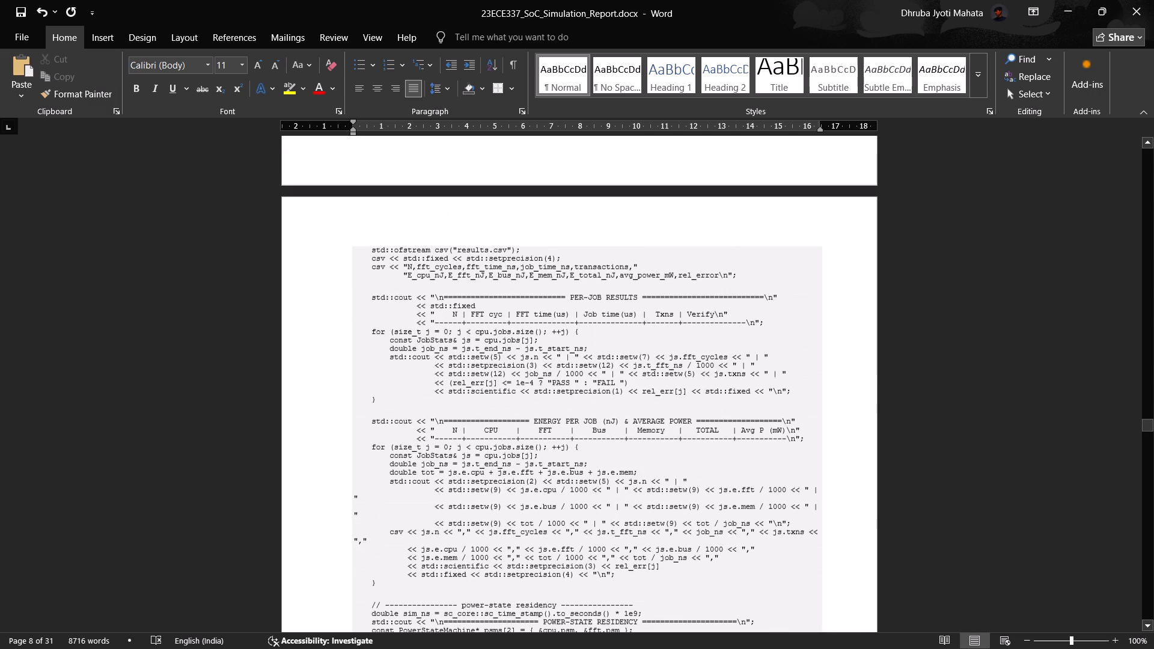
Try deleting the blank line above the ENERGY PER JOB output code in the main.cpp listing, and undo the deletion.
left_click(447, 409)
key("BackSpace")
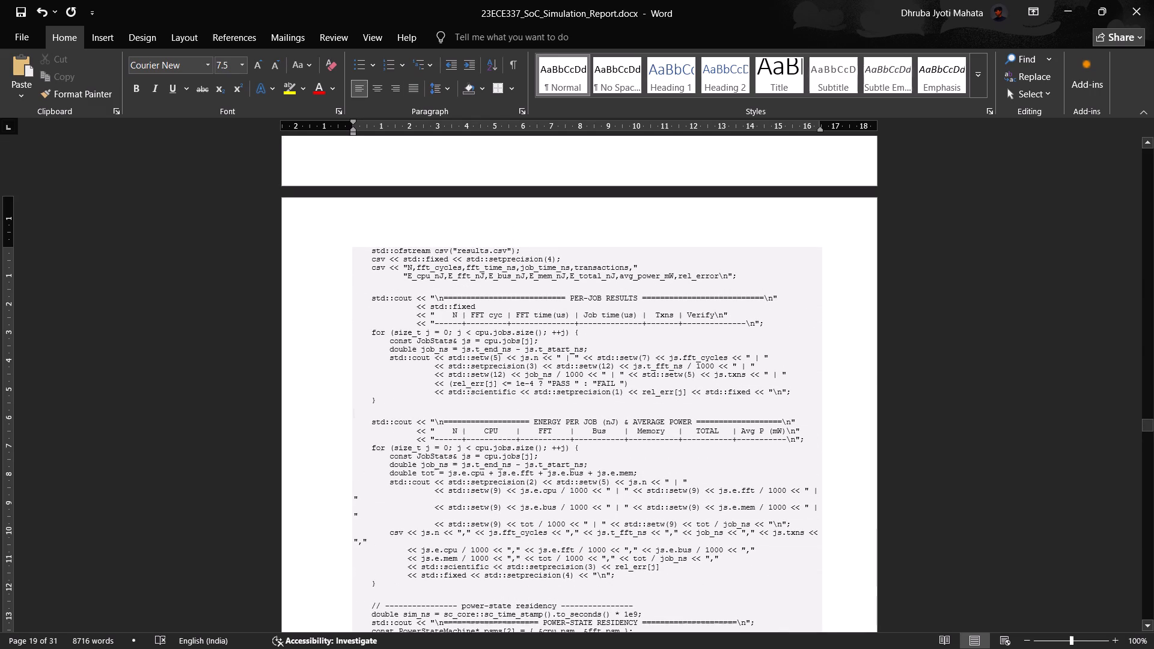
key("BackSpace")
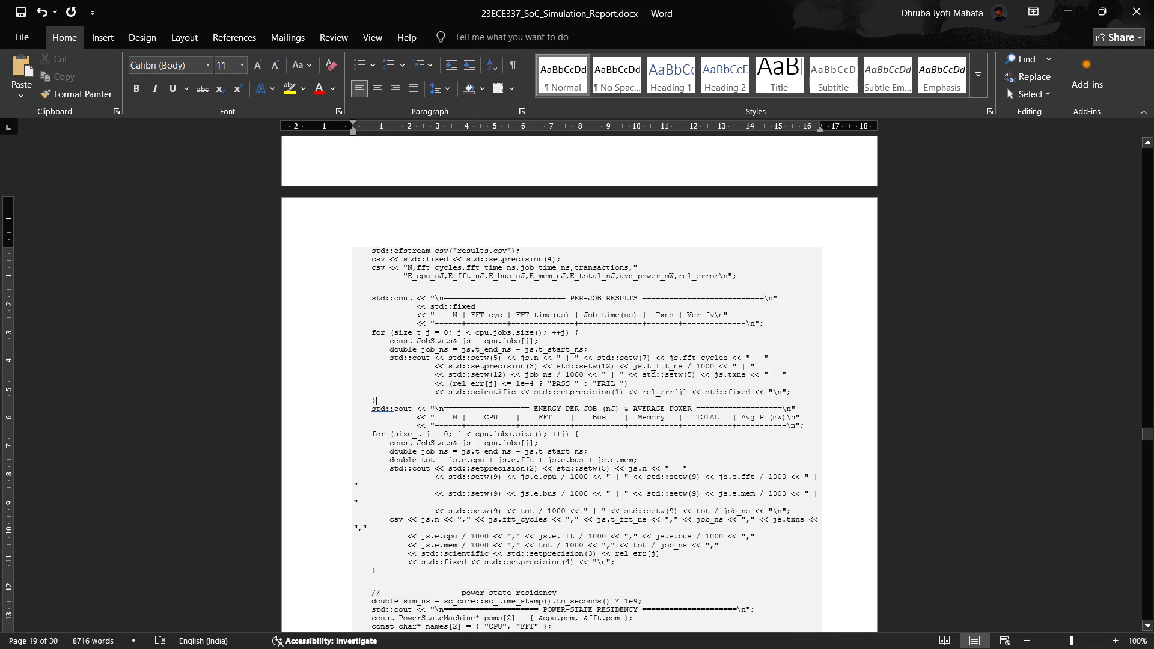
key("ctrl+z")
Delete the blank line above the overall summary comment in the main.cpp listing.
scroll(511, 431, "down", 3)
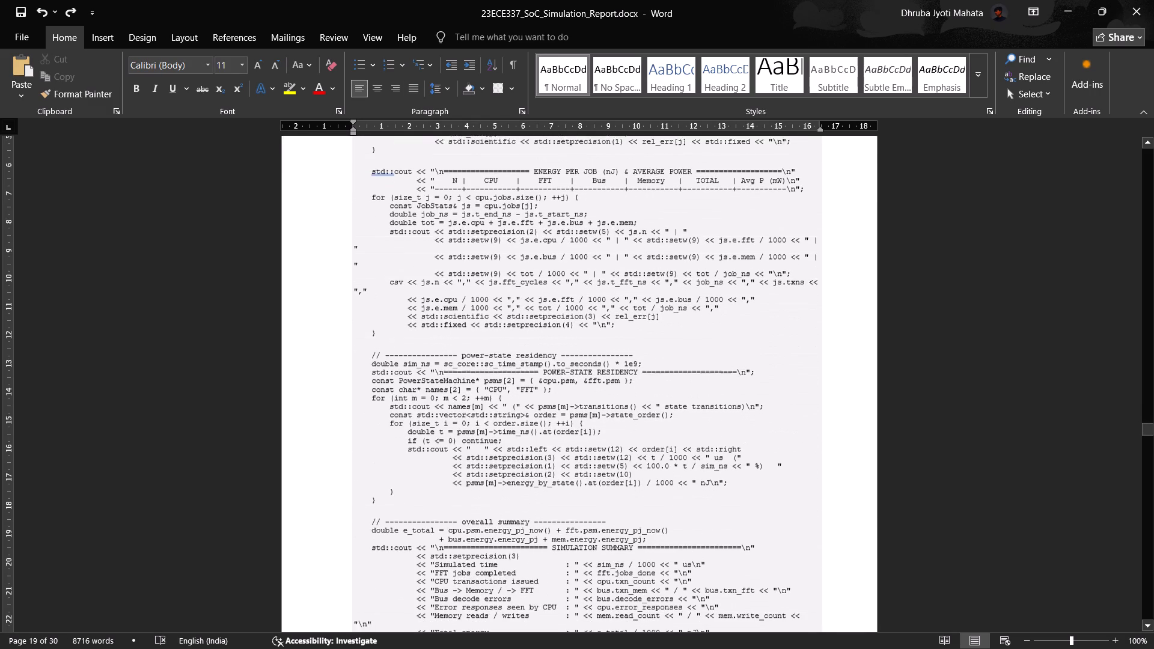
left_click(481, 511)
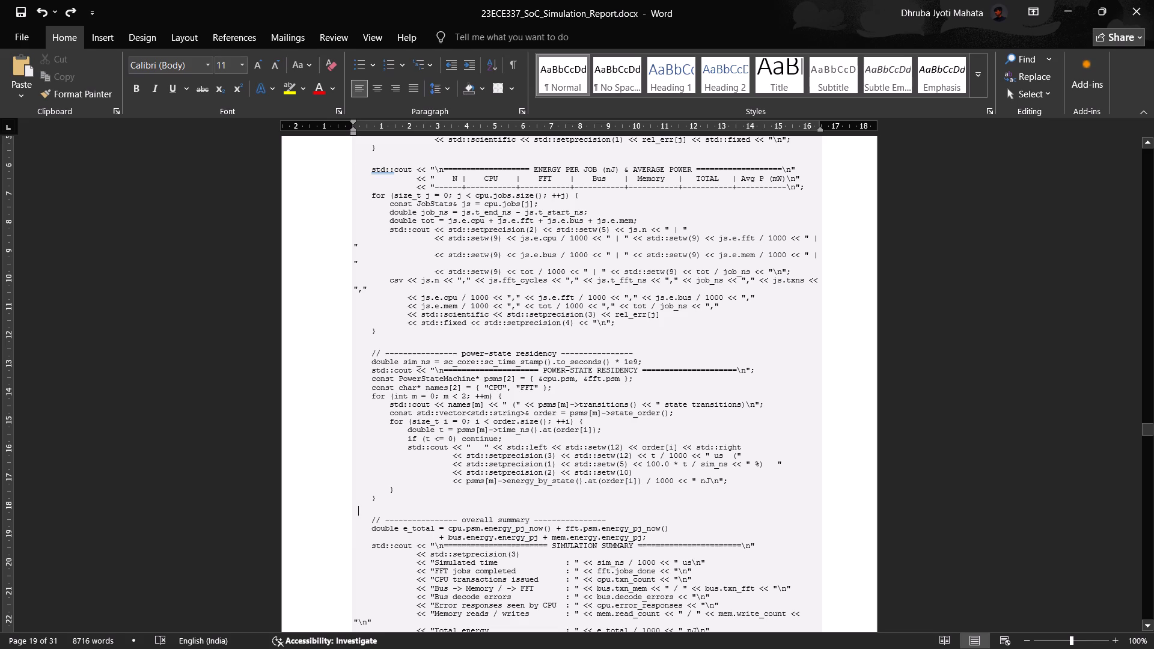
key("BackSpace")
key("BackSpace")
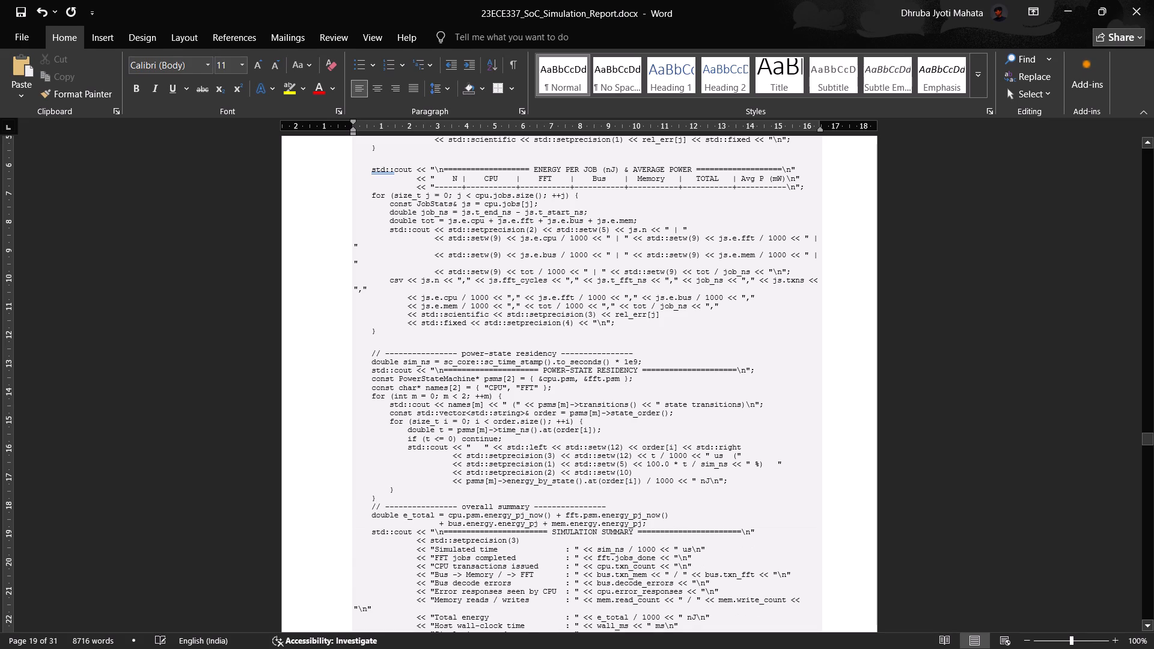
Remove "(Proper screenshots)" from the Simulation Result heading, leaving a space before the colon.
scroll(590, 520, "down", 12)
scroll(591, 520, "up", 3)
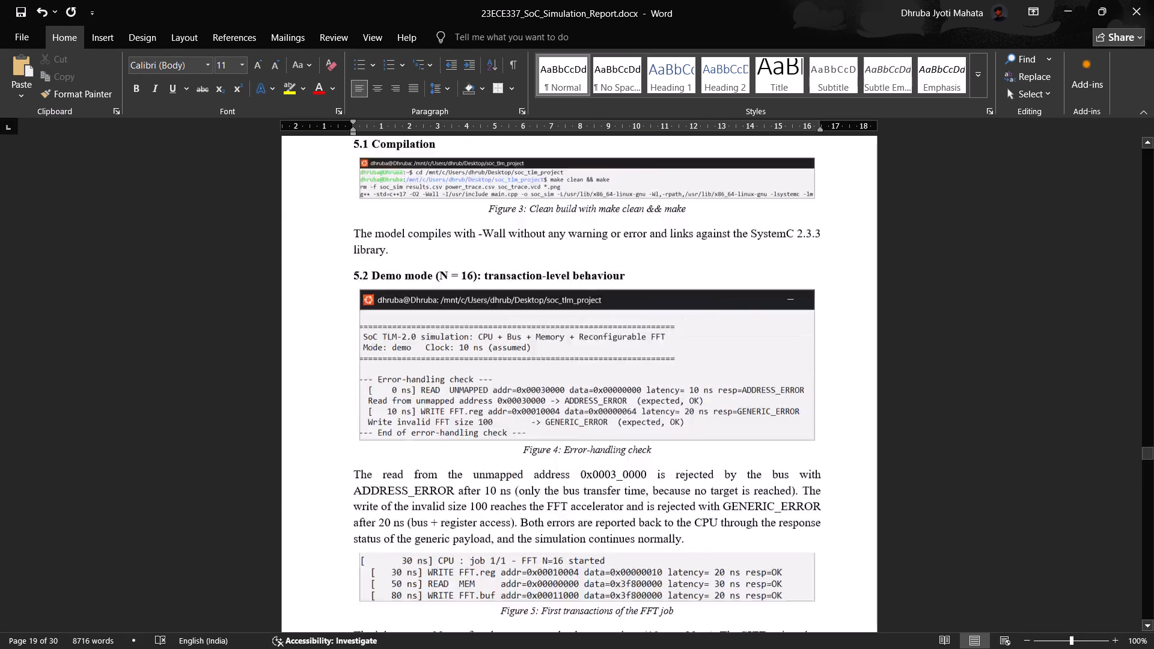
scroll(591, 520, "up", 4)
scroll(591, 520, "down", 1)
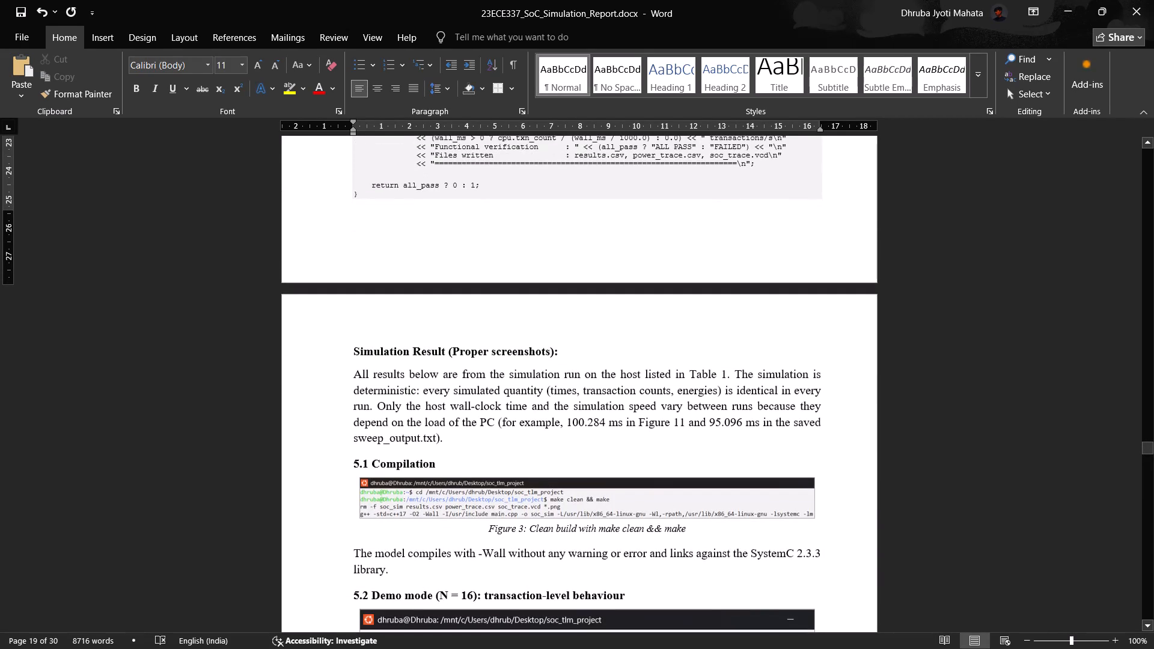
scroll(576, 445, "down", 1)
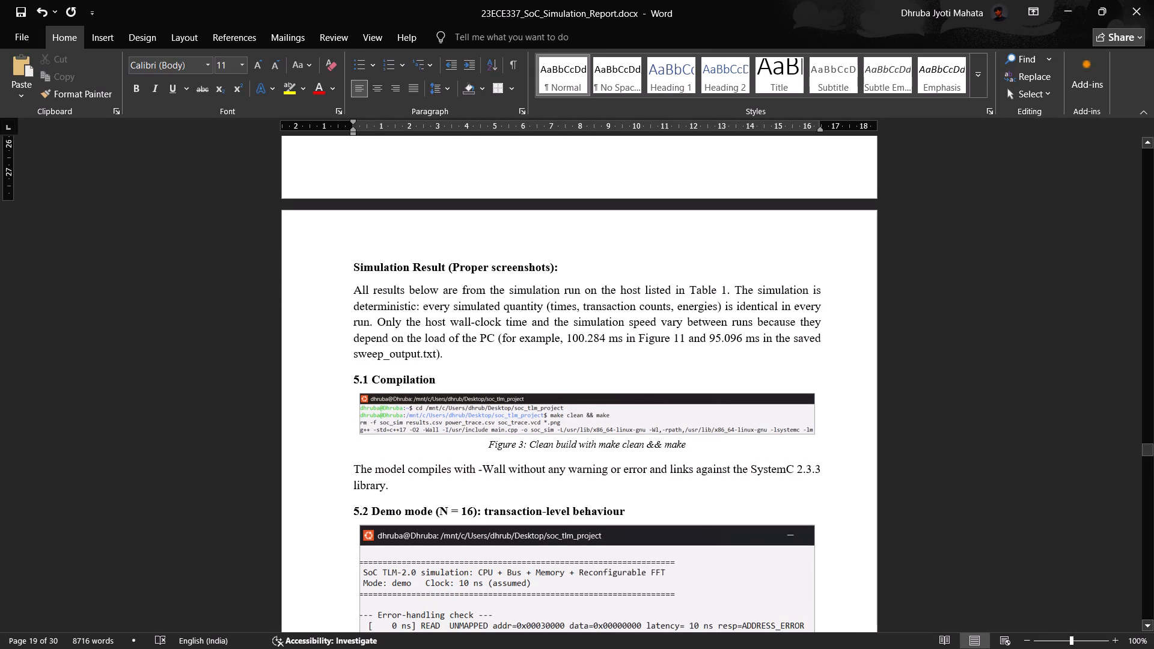
left_click_drag(554, 268, 471, 264)
left_click(539, 290)
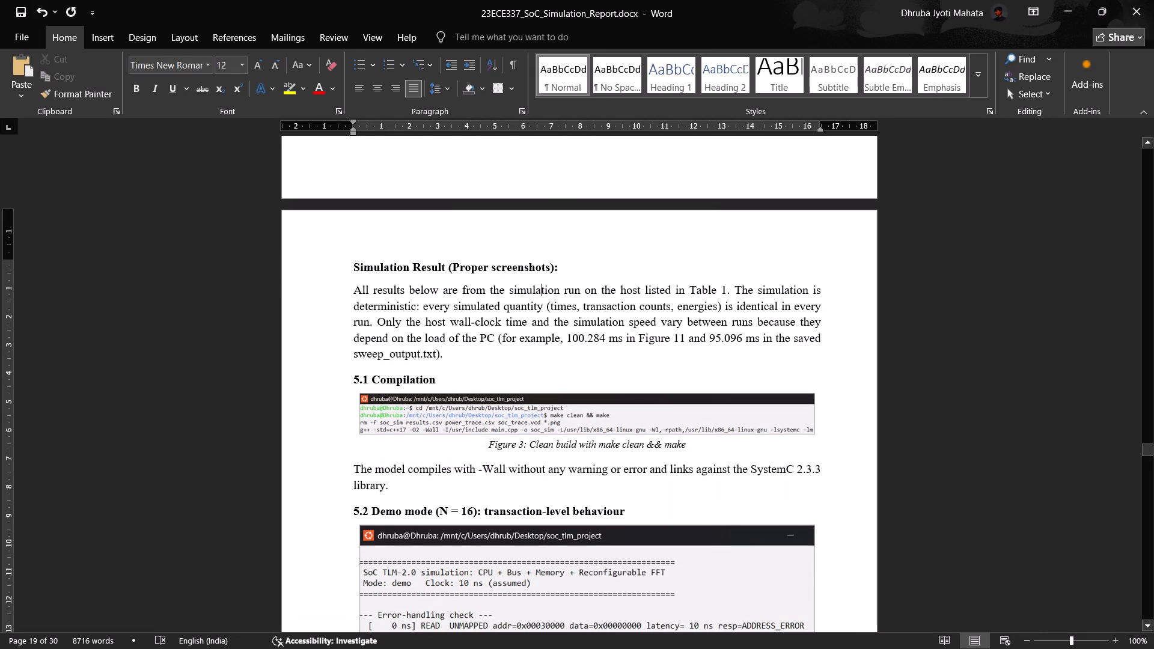
left_click(553, 265)
key("BackSpace")
key("BackSpace")
key("BackSpace")
key("BackSpace")
key("BackSpace")
key("BackSpace")
key("BackSpace")
key("BackSpace")
key("BackSpace")
key("BackSpace")
key("BackSpace")
key("BackSpace")
key("BackSpace")
key("BackSpace")
key("BackSpace")
key("BackSpace")
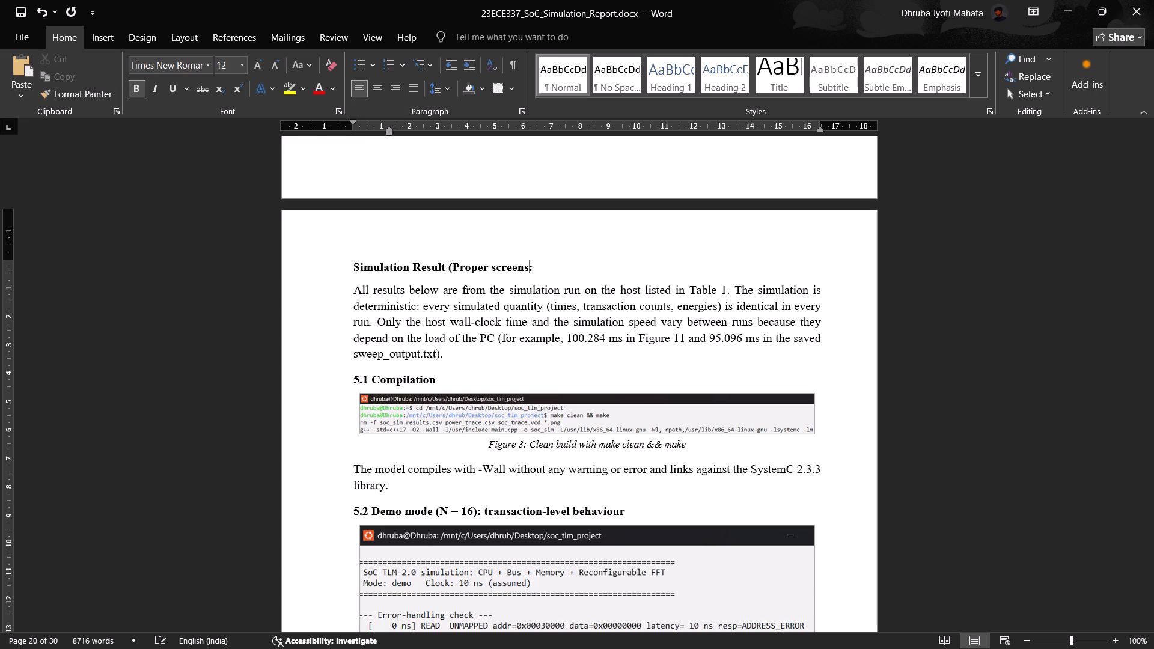
key("BackSpace")
key("BackSpace")
key("BackSpace")
key("BackSpace")
key("BackSpace")
key("space")
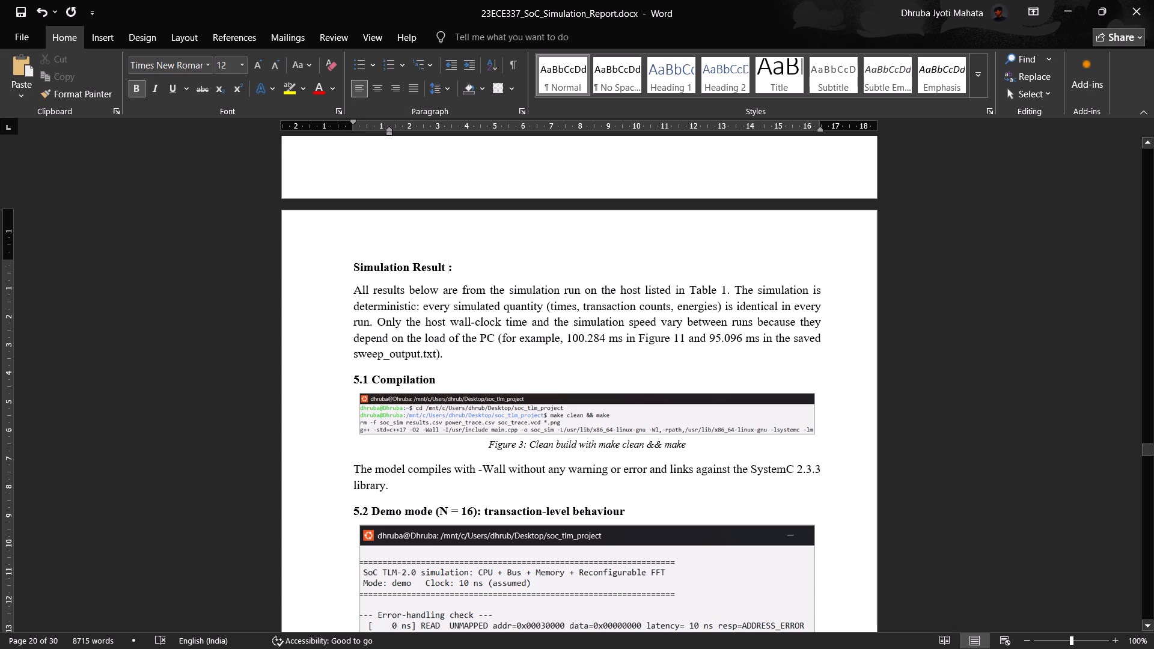
Check the page layout of the simulation results from 5.1 Compilation and 5.2 Demo mode to the FFT output screenshot, including the gaps between figures.
scroll(675, 397, "down", 1)
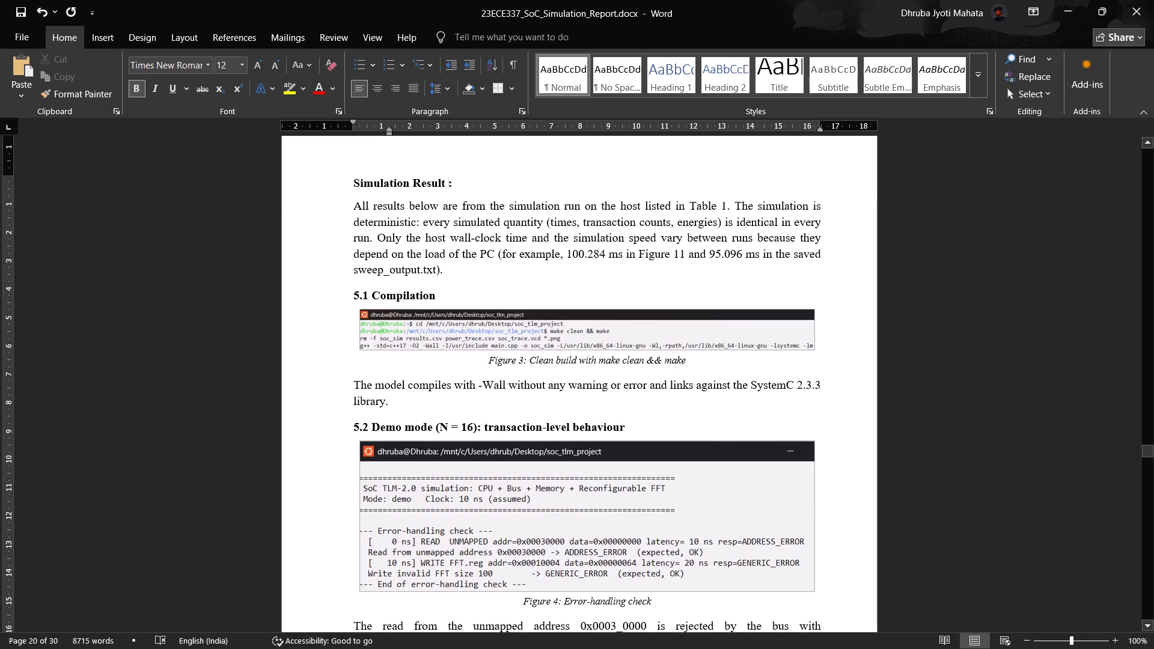
scroll(675, 403, "down", 3)
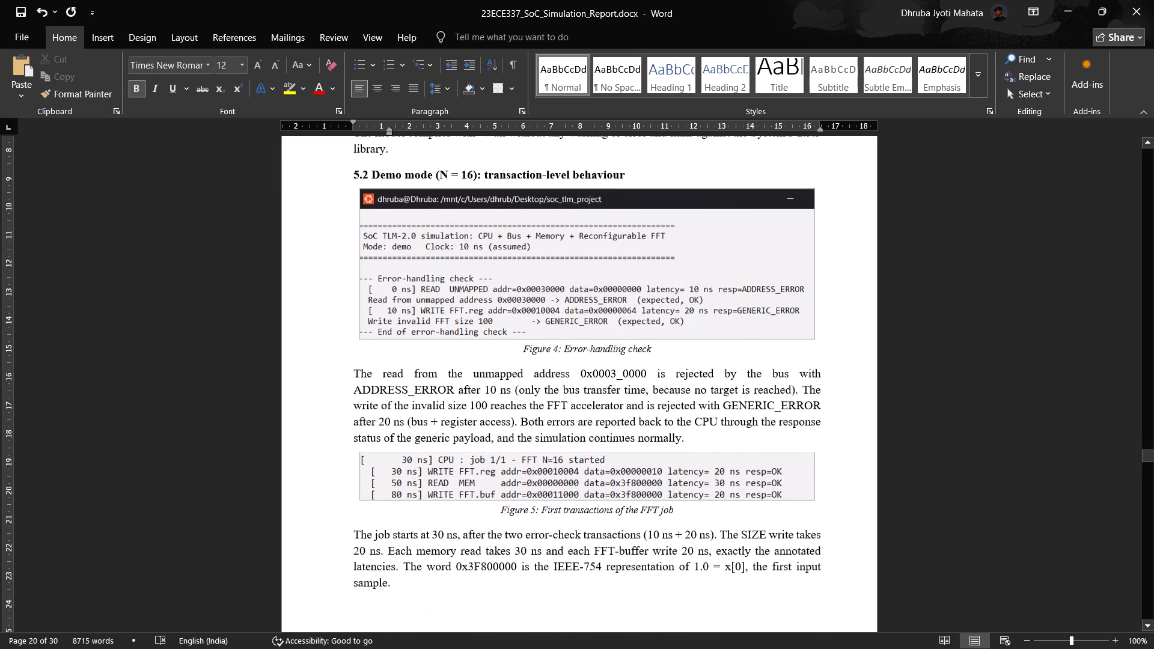
scroll(675, 405, "down", 4)
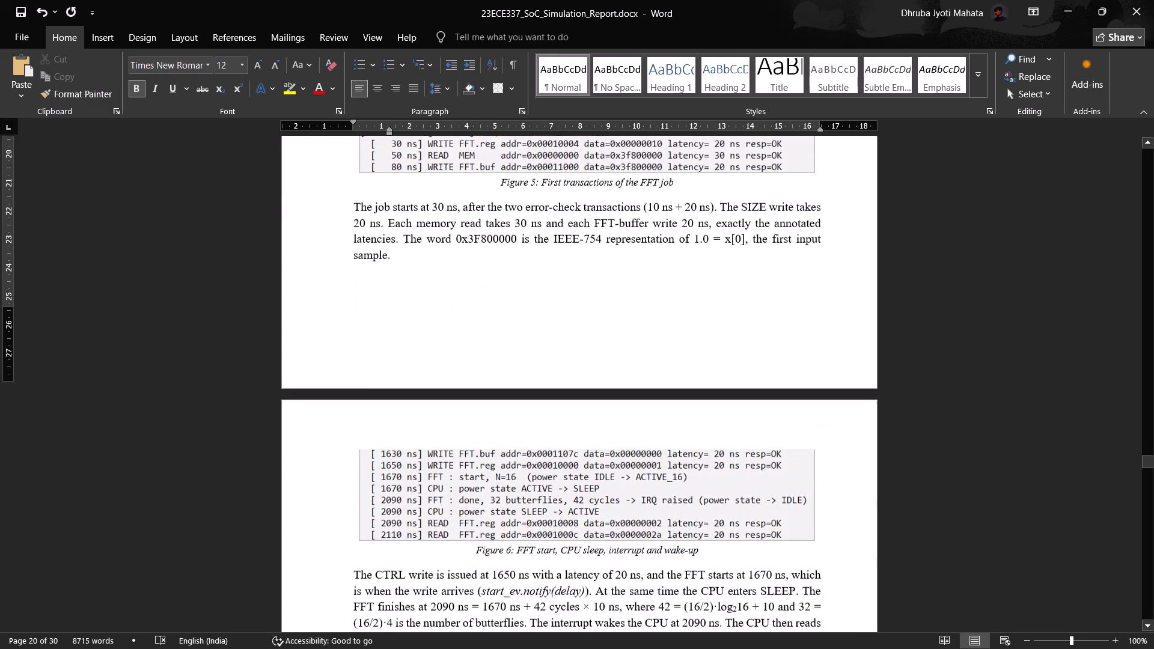
scroll(675, 405, "down", 1)
scroll(675, 406, "up", 3)
scroll(675, 408, "down", 3)
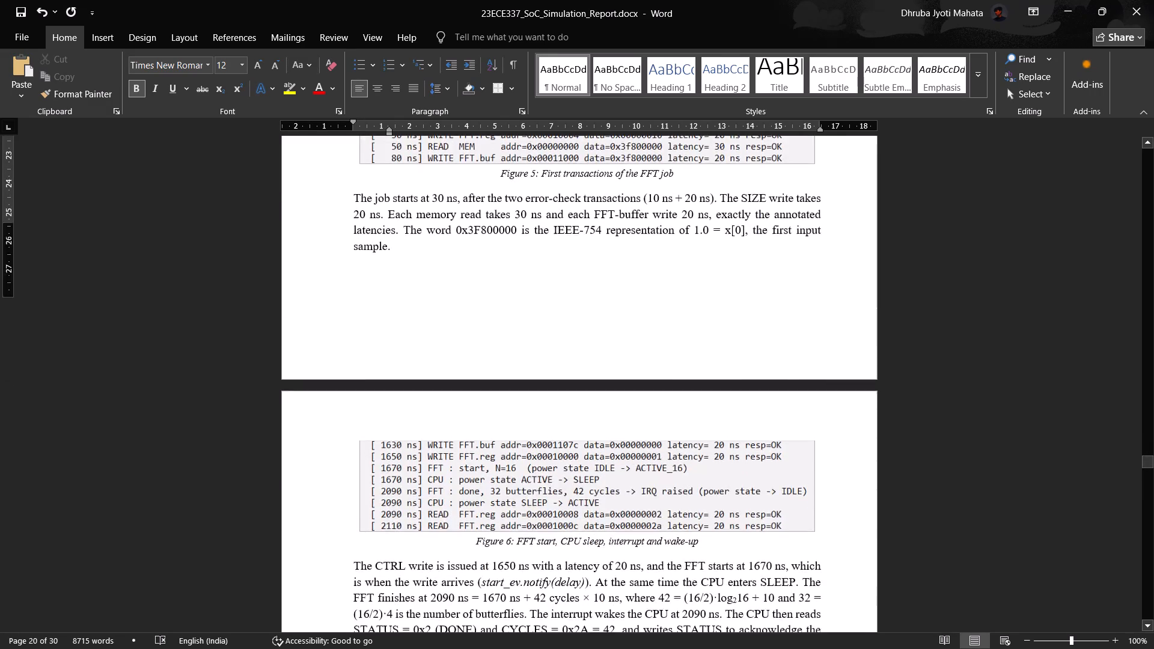
scroll(675, 408, "down", 7)
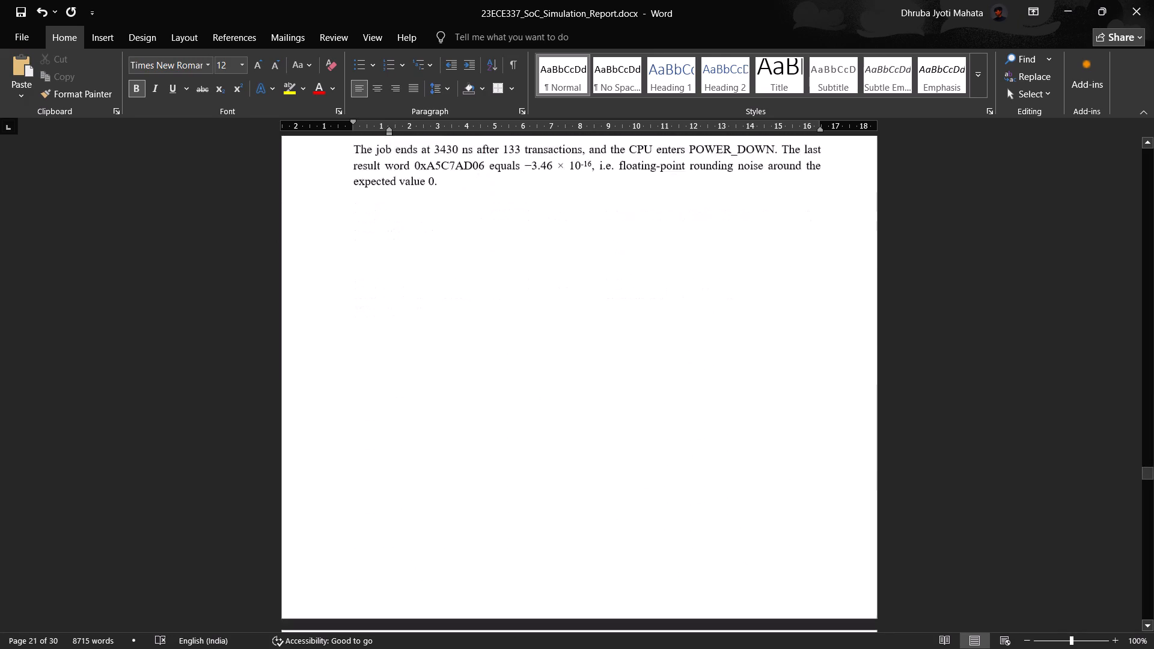
scroll(675, 408, "up", 4)
scroll(675, 408, "down", 8)
scroll(675, 409, "up", 6)
scroll(675, 409, "down", 8)
scroll(676, 409, "up", 8)
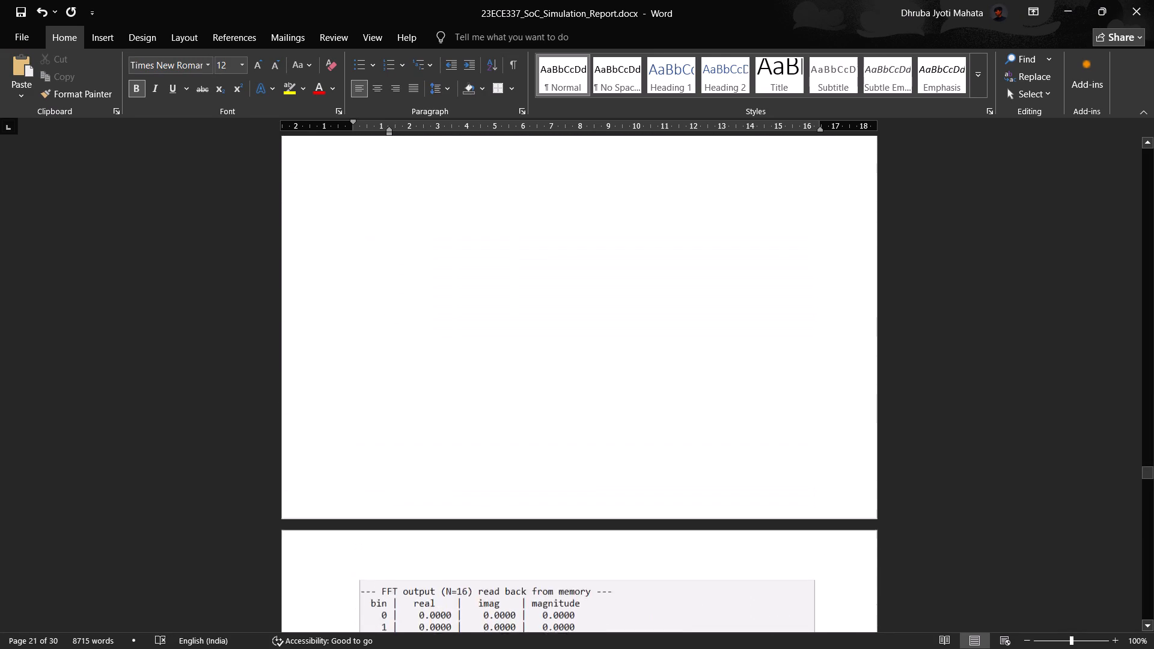
Shrink the FFT output screenshot (Figure 8) to about 14 cm wide so it fits beneath the Figure 7 discussion on the same page.
scroll(676, 409, "up", 2)
left_click(629, 454)
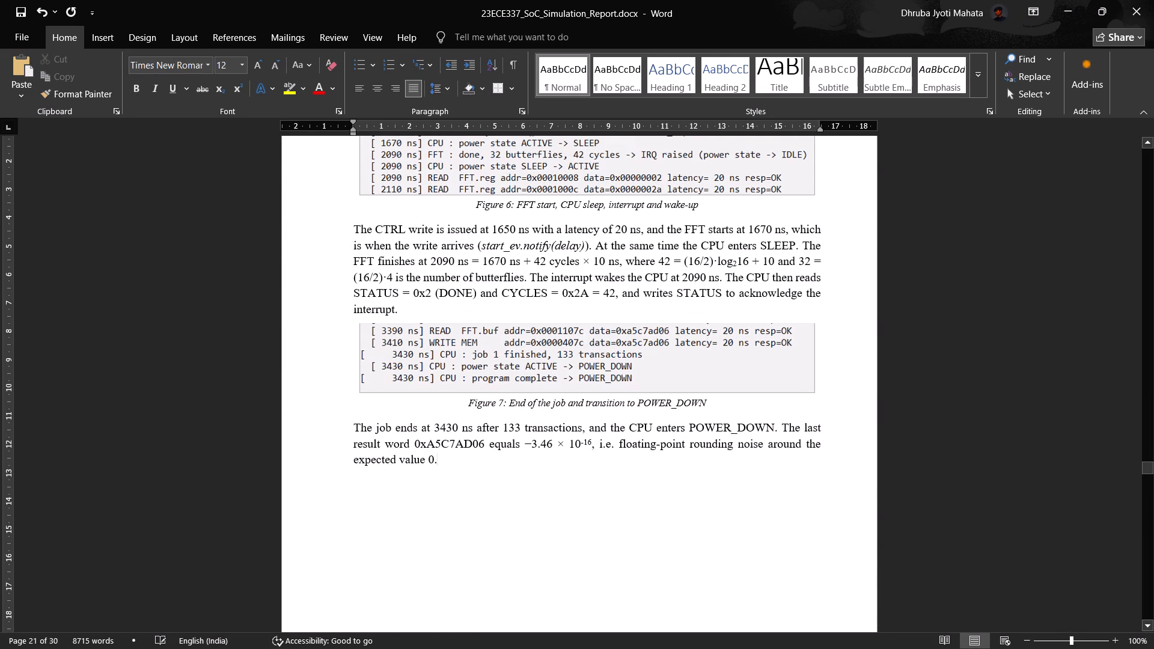
scroll(605, 501, "down", 7)
left_click(639, 417)
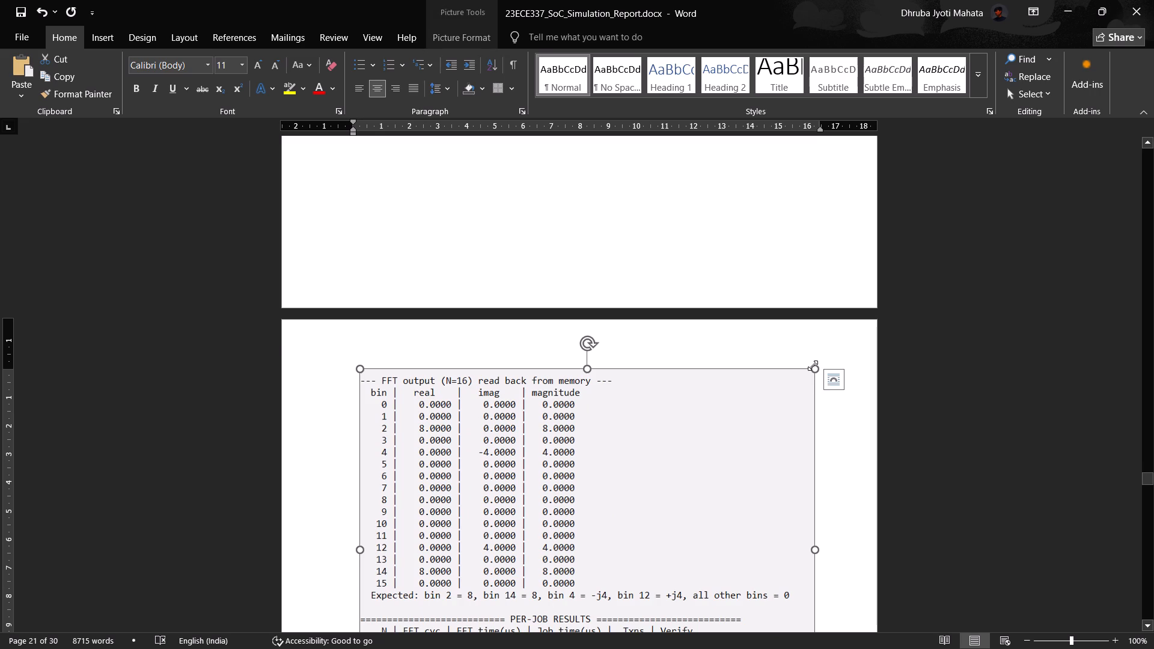
left_click_drag(815, 366, 723, 463)
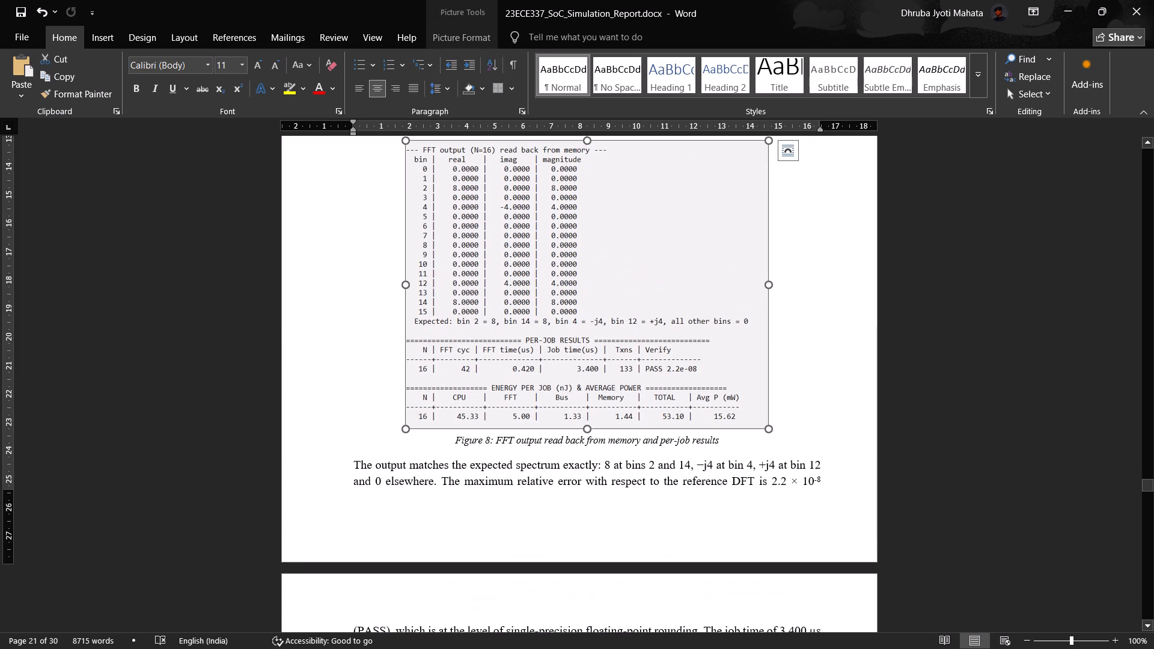
scroll(723, 463, "up", 3)
scroll(723, 463, "down", 3)
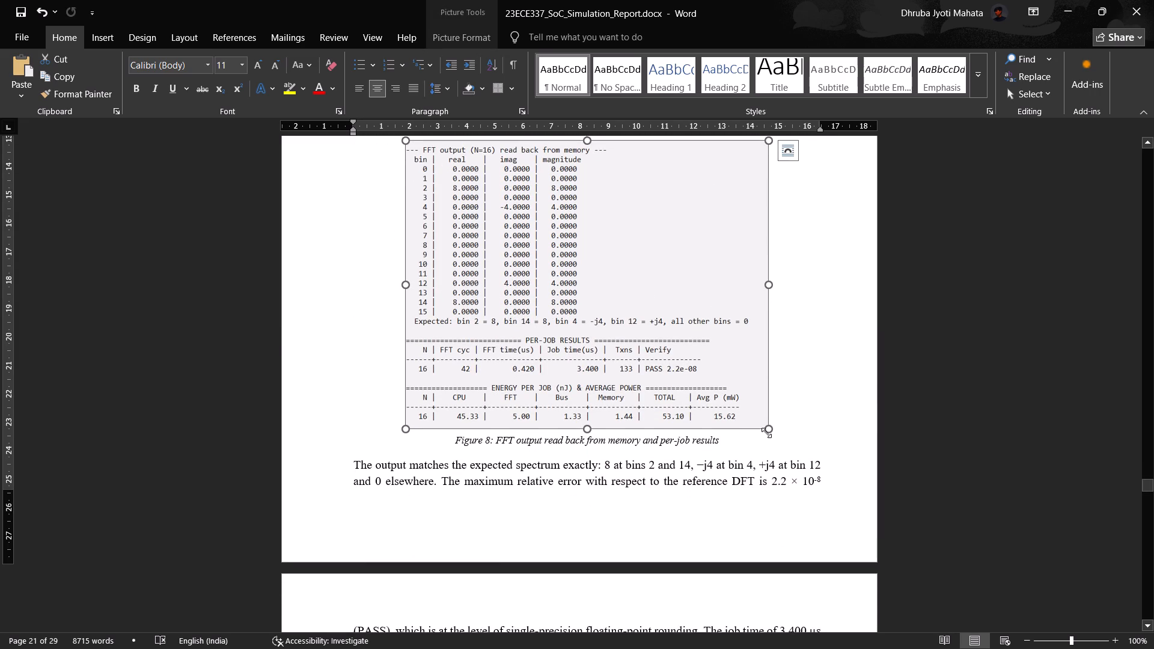
left_click_drag(766, 433, 783, 450)
scroll(783, 451, "up", 2)
left_click(829, 430)
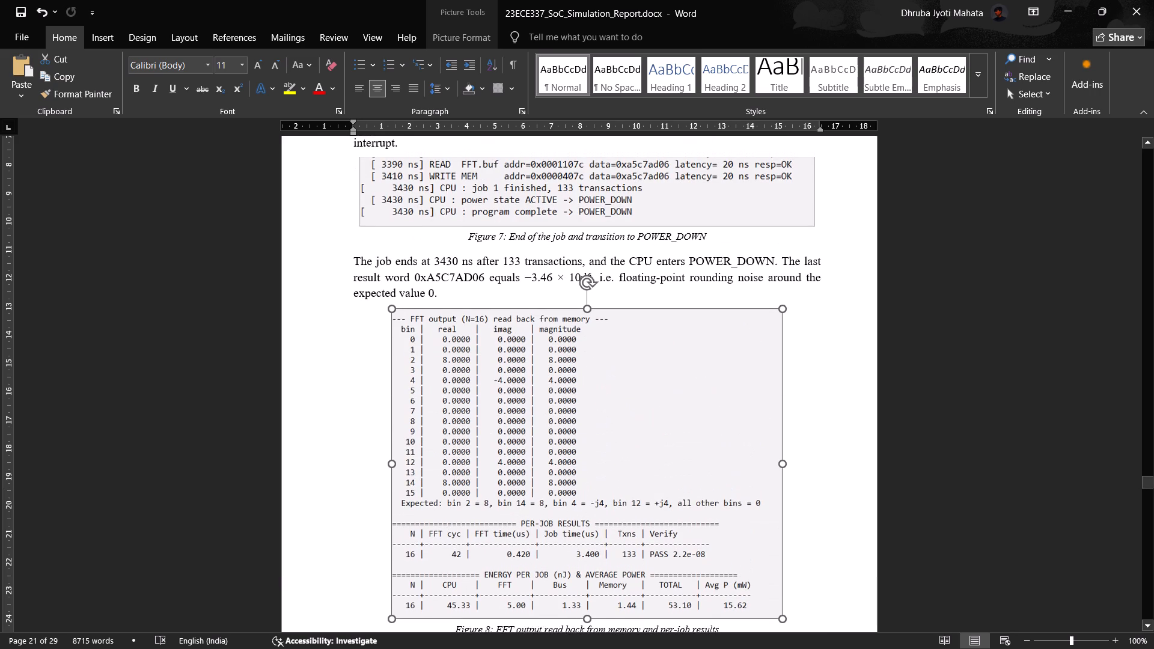
Check the page layout from the Figure 8 caption through Table 6, Figure 9 and section 5.3 to the sweep-mode energy screenshot.
scroll(826, 437, "down", 4)
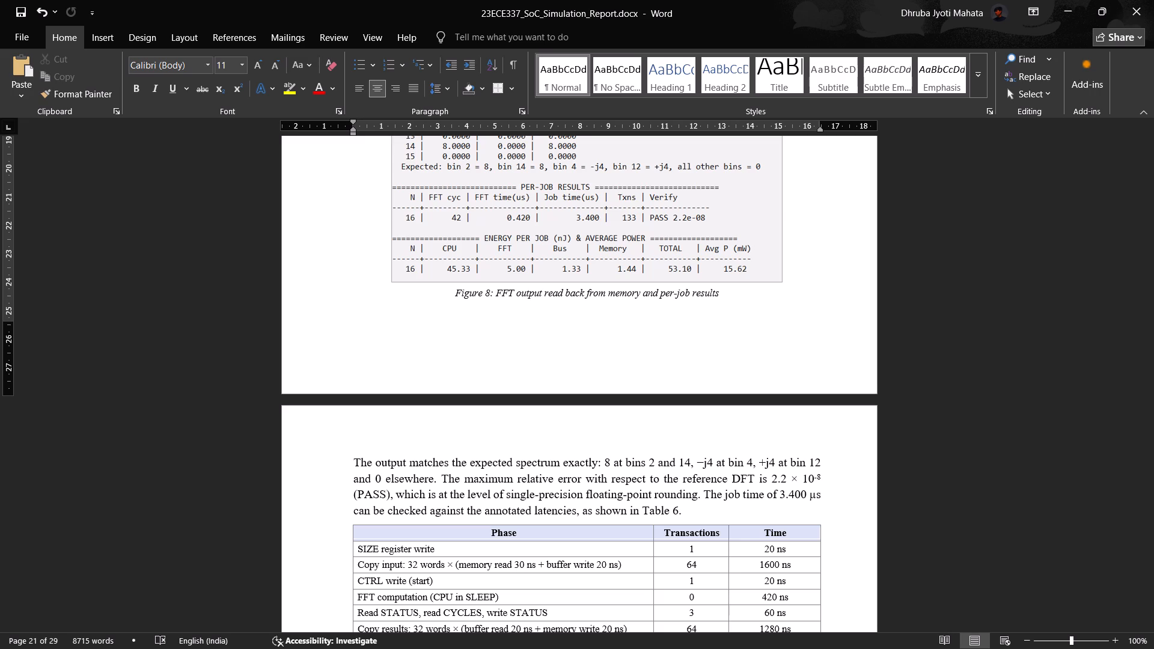
scroll(824, 437, "down", 2)
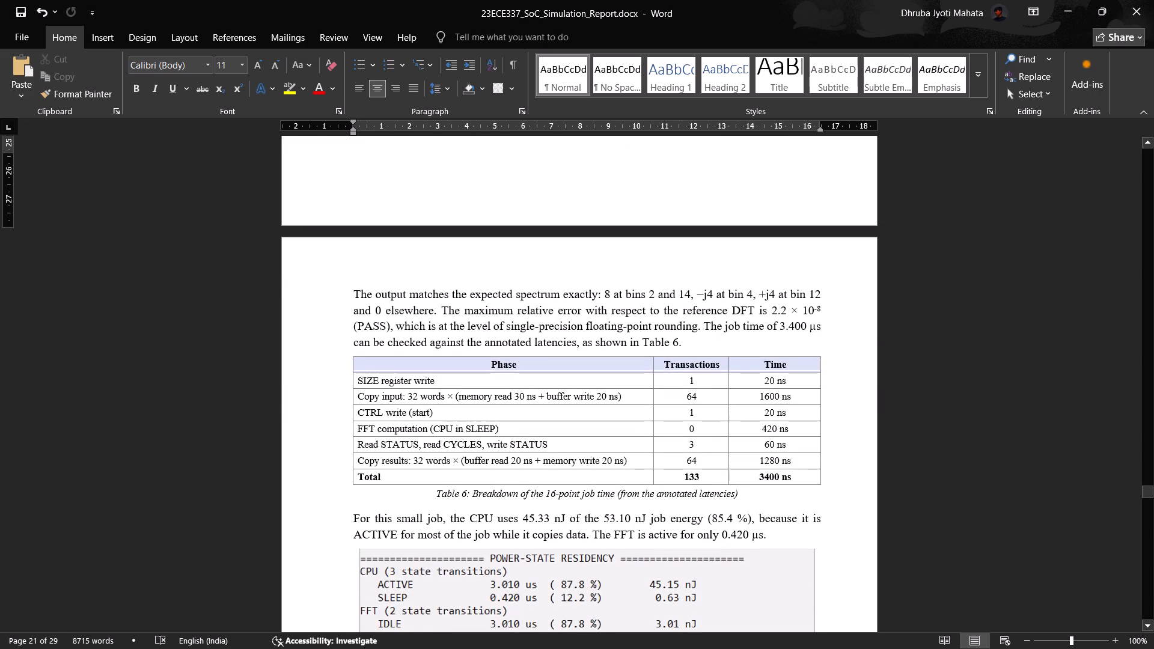
scroll(823, 437, "down", 4)
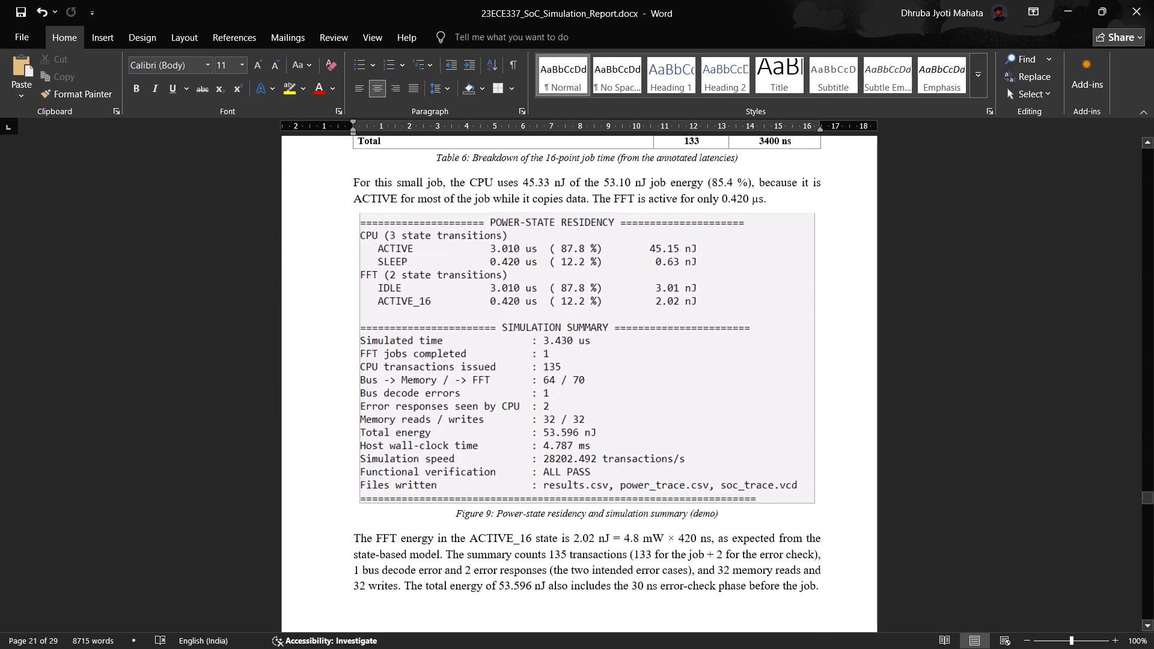
scroll(823, 458, "down", 4)
scroll(823, 459, "up", 3)
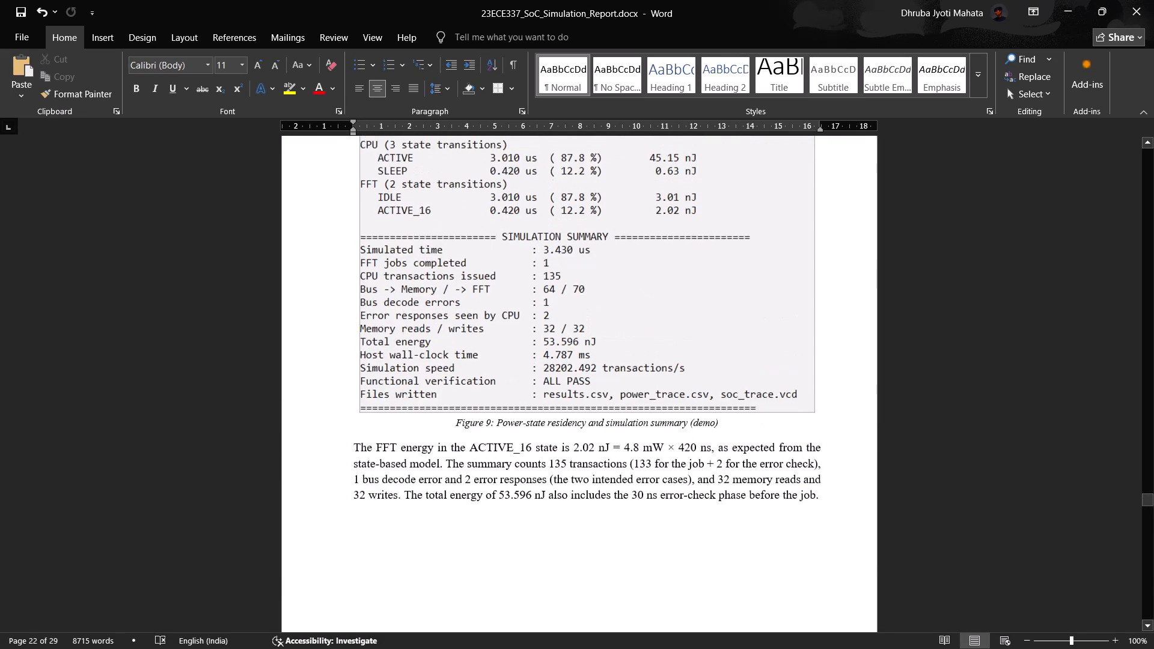
scroll(823, 459, "down", 4)
scroll(826, 463, "up", 7)
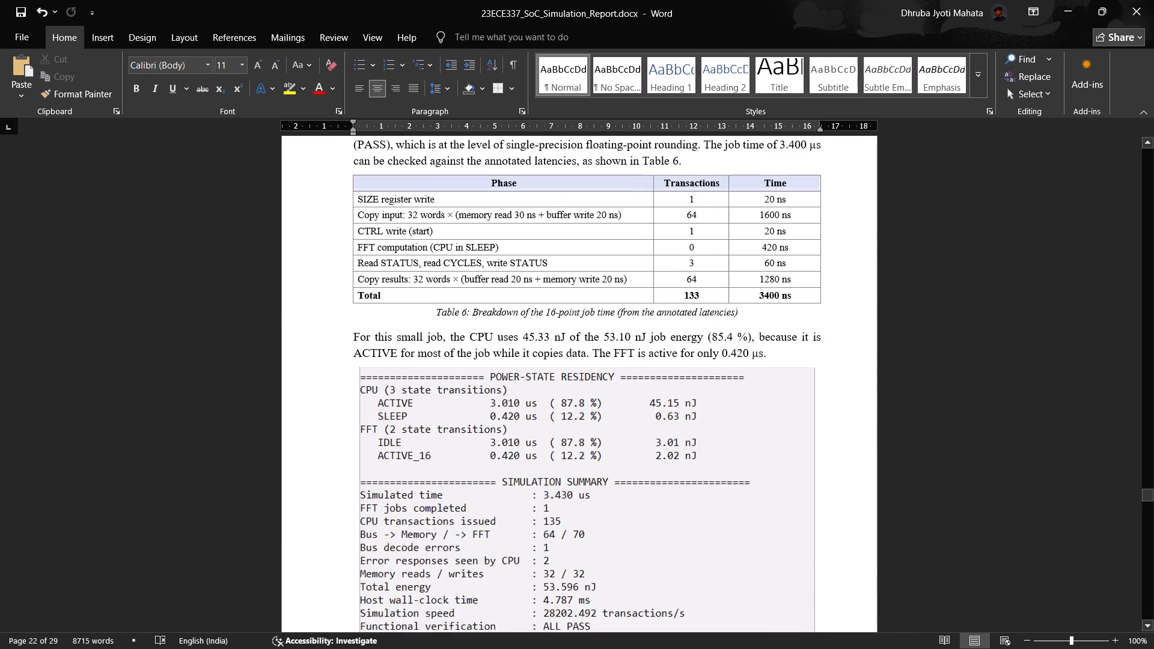
scroll(823, 468, "down", 5)
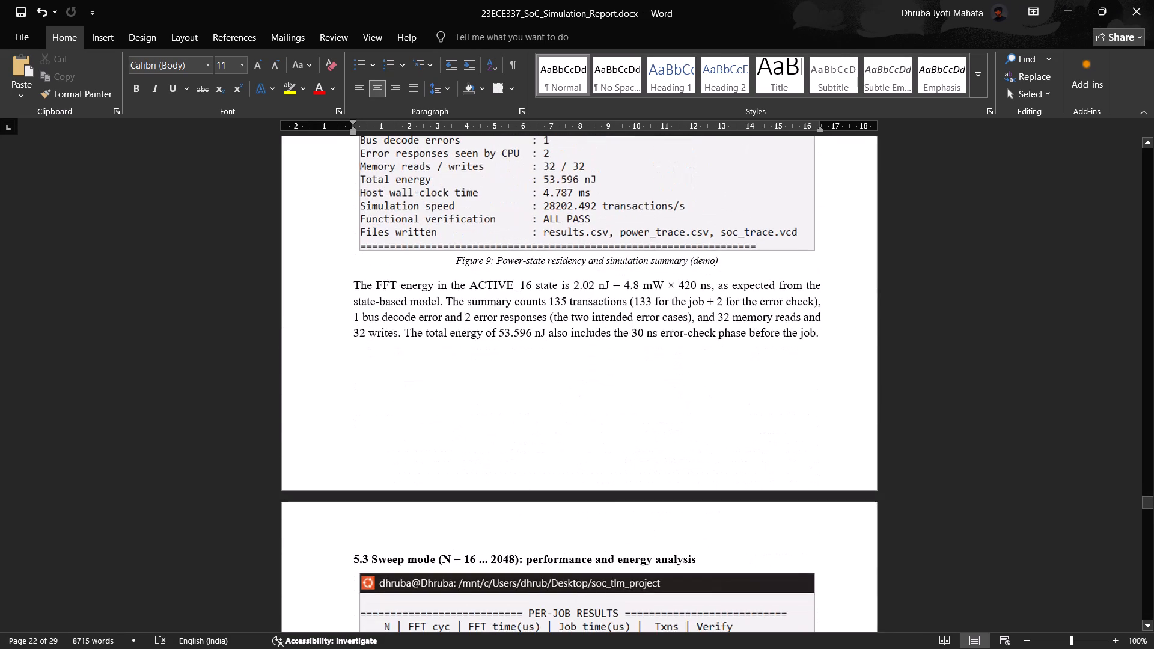
scroll(821, 478, "down", 4)
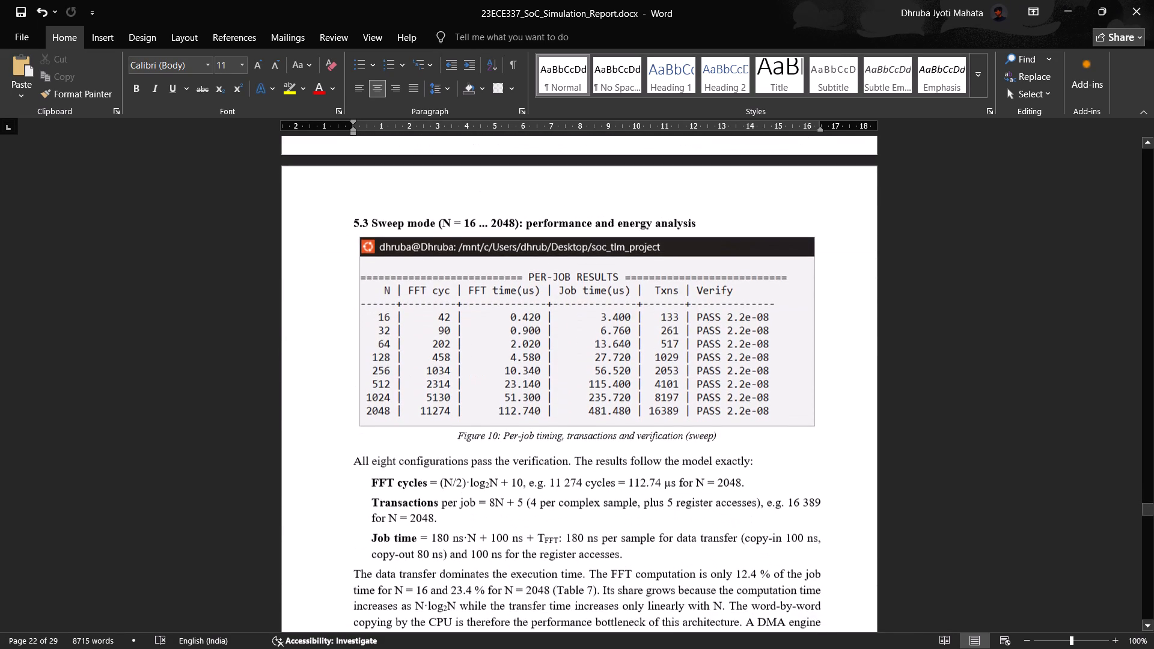
scroll(821, 478, "down", 8)
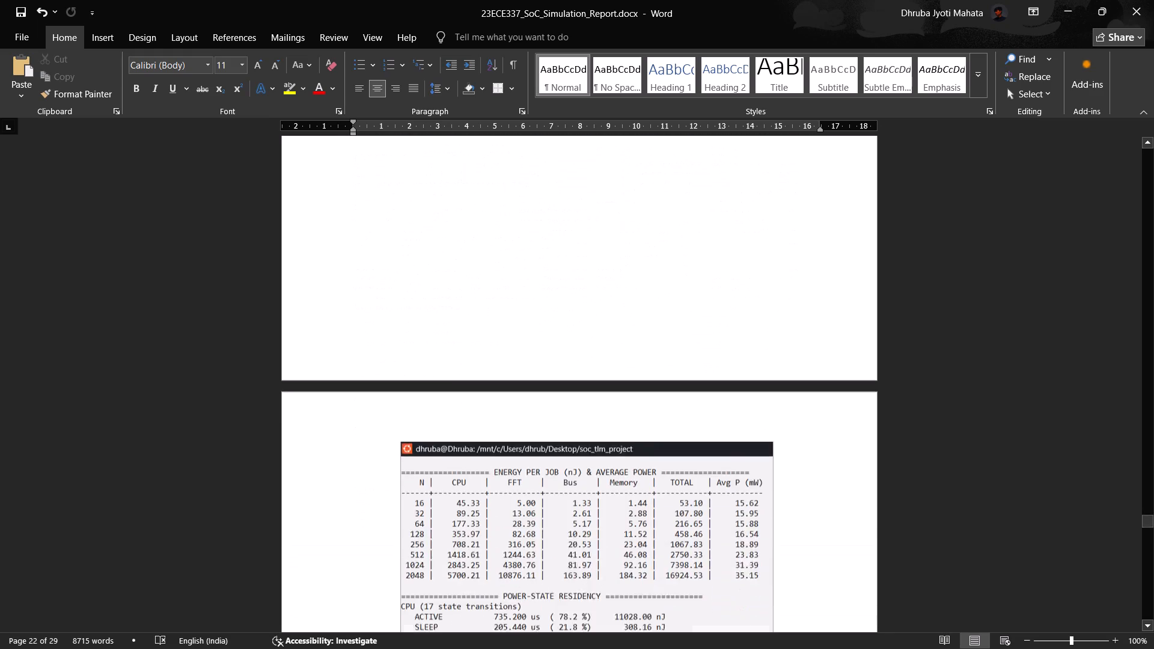
scroll(820, 475, "down", 2)
scroll(821, 475, "up", 9)
scroll(825, 475, "down", 10)
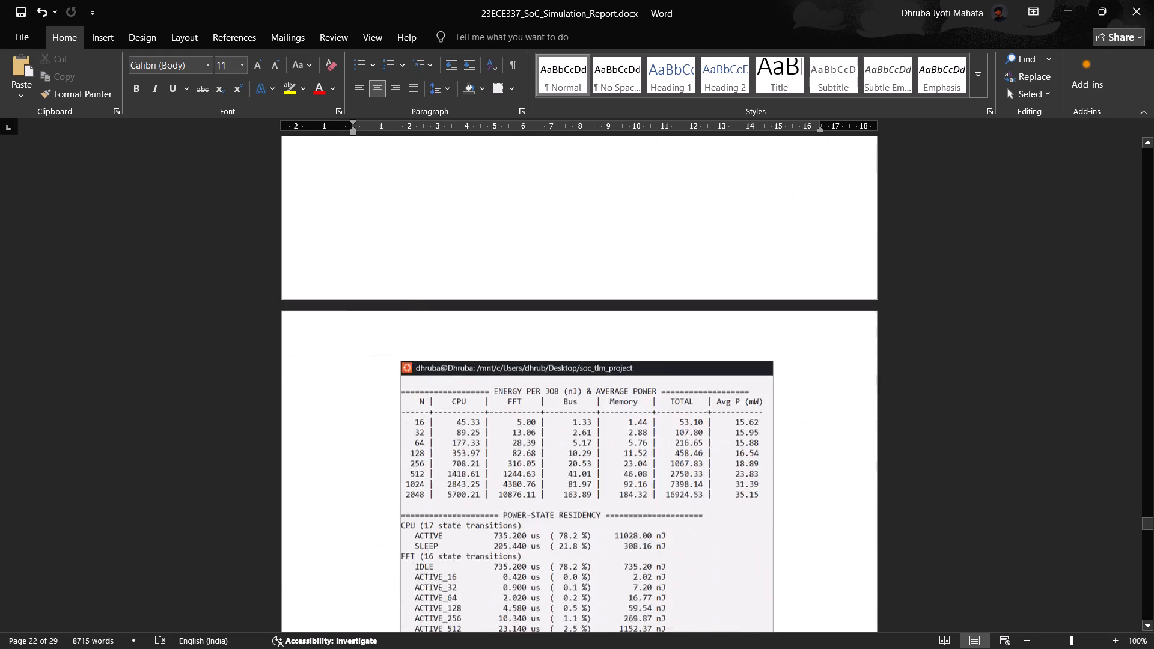
Reduce the sweep-mode energy and power-state residency screenshot (Figure 11) to about 12 cm wide.
scroll(823, 477, "down", 2)
scroll(823, 478, "up", 3)
left_click(689, 439)
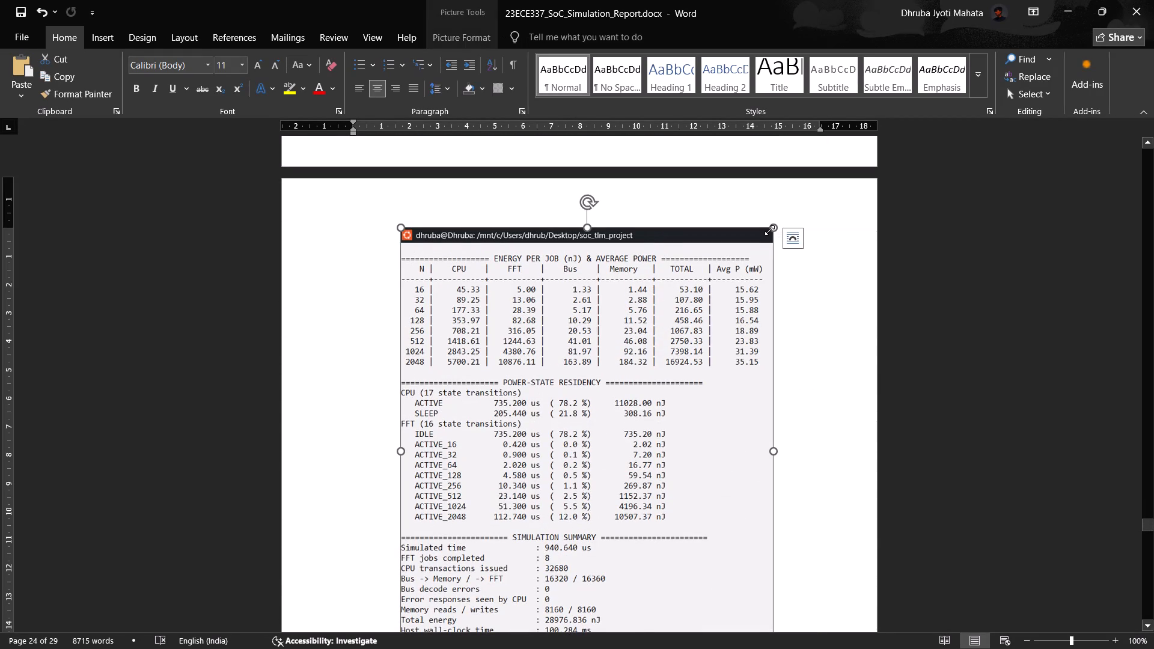
left_click_drag(769, 230, 699, 369)
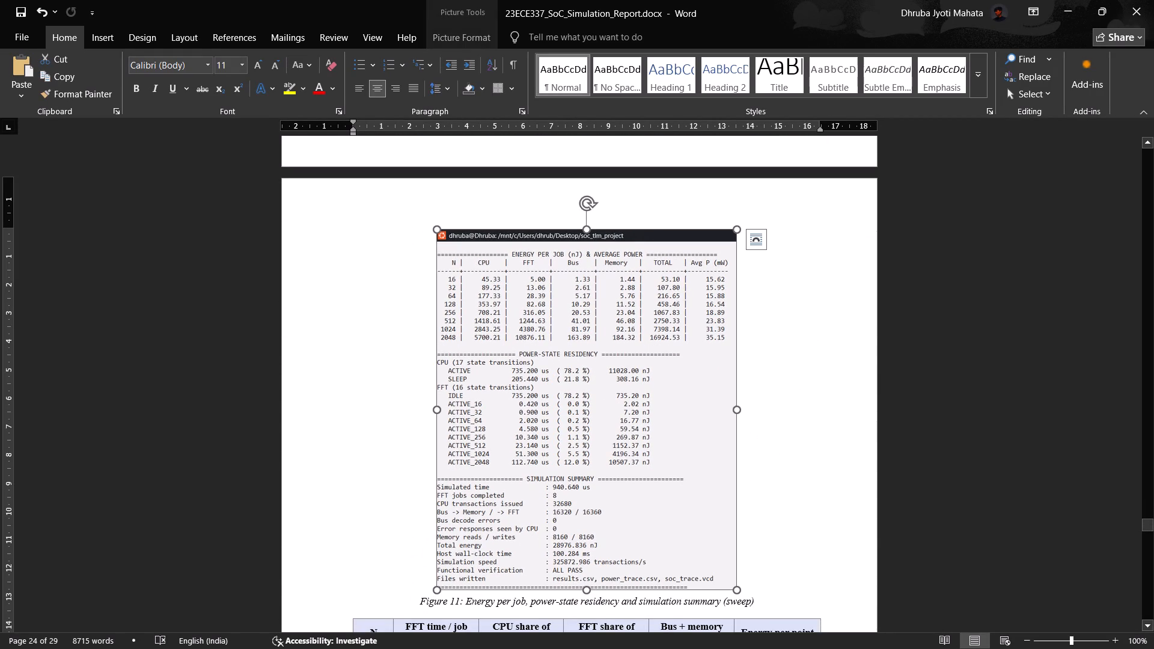
left_click_drag(734, 227, 776, 204)
scroll(681, 323, "up", 4)
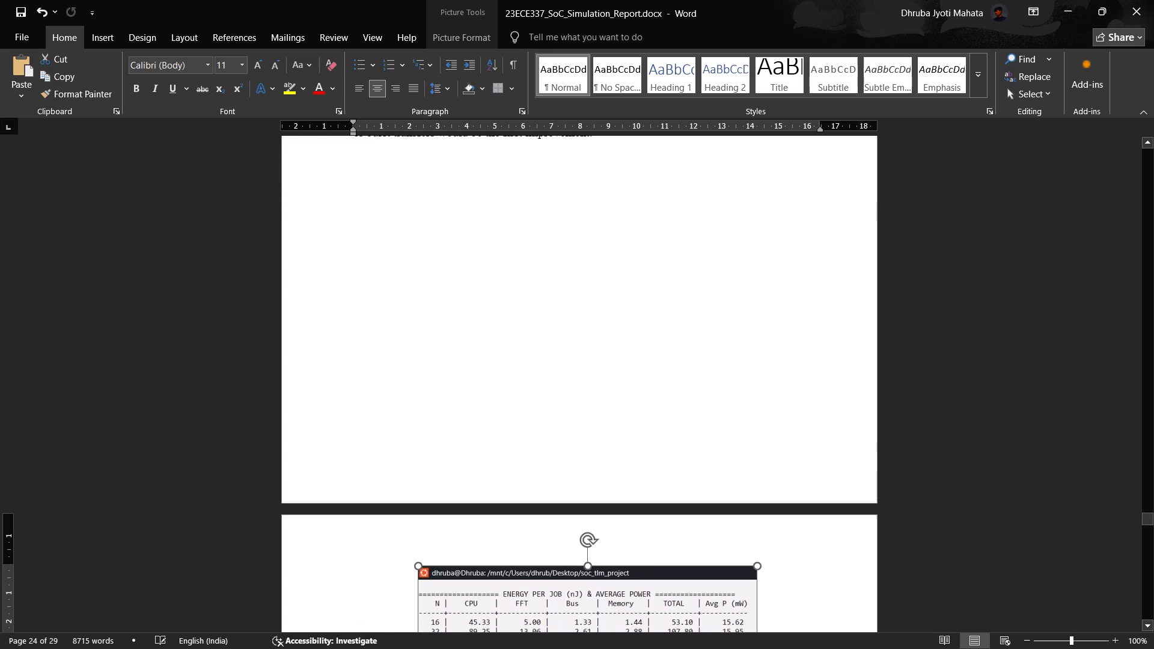
scroll(676, 335, "up", 4)
Check the page layout from Table 7 and the energy analysis through the waveforms and 5.5 Result plots to the Conclusion.
scroll(676, 335, "down", 16)
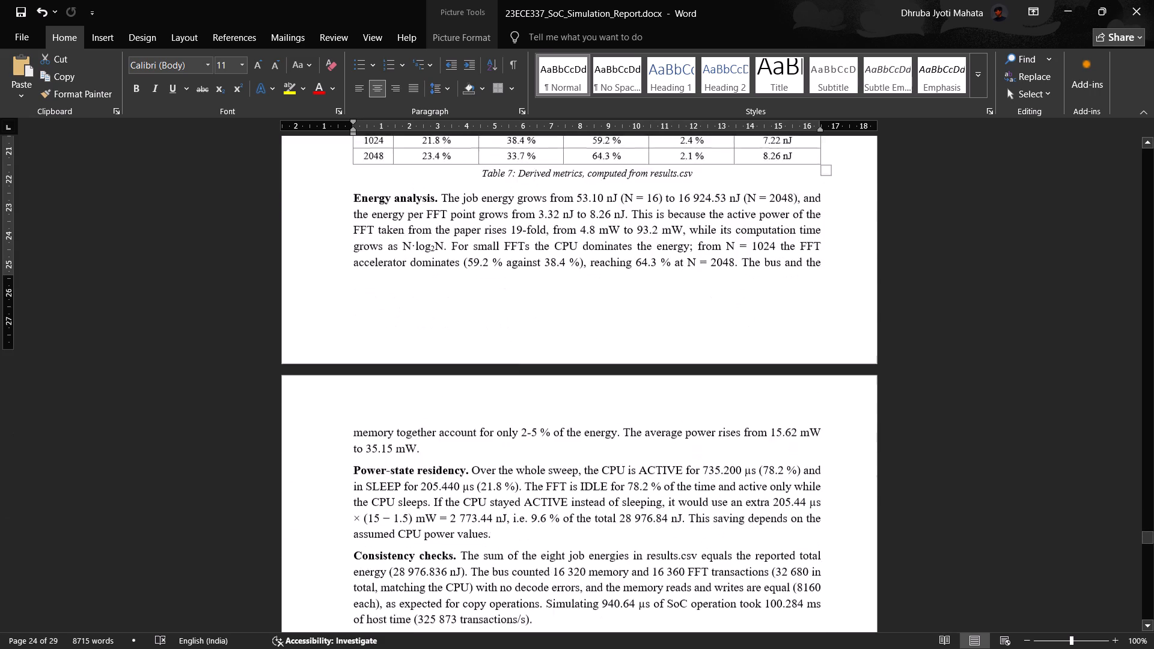
scroll(674, 332, "up", 4)
scroll(687, 366, "down", 3)
scroll(698, 419, "down", 12)
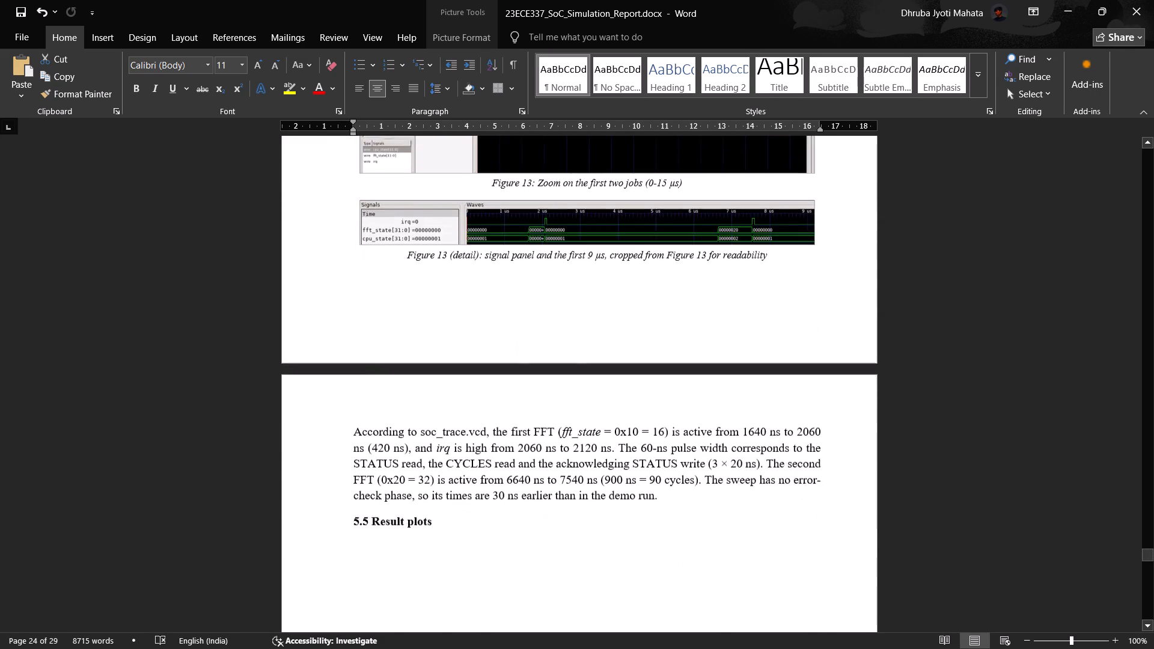
scroll(706, 433, "down", 14)
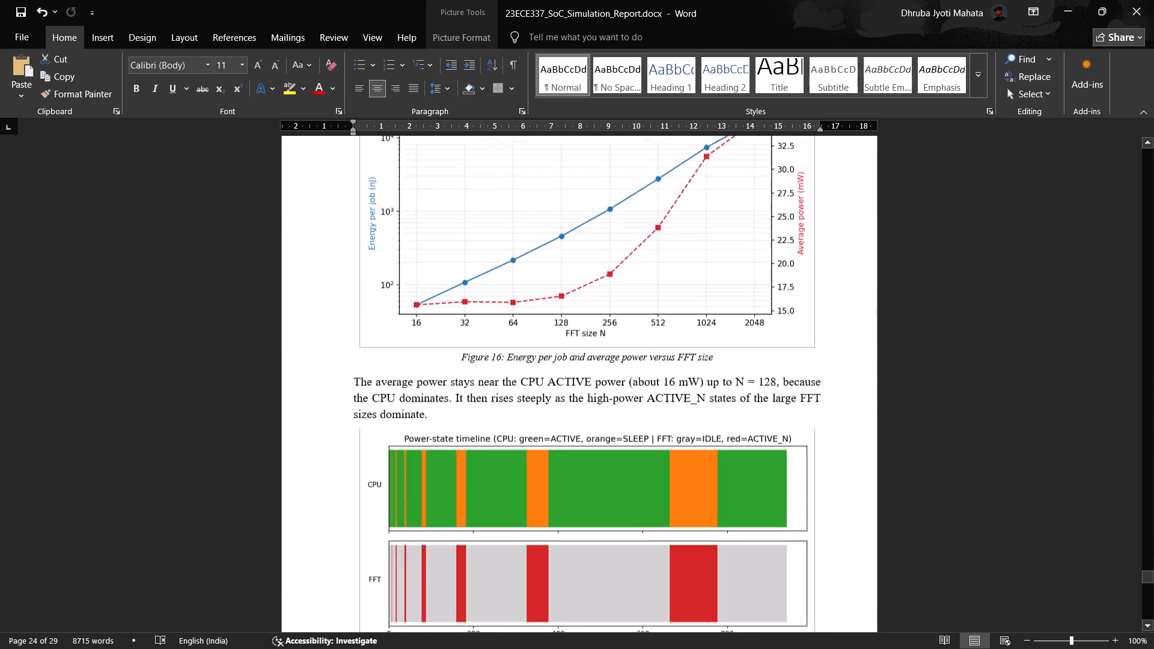
scroll(703, 434, "down", 9)
scroll(703, 436, "up", 4)
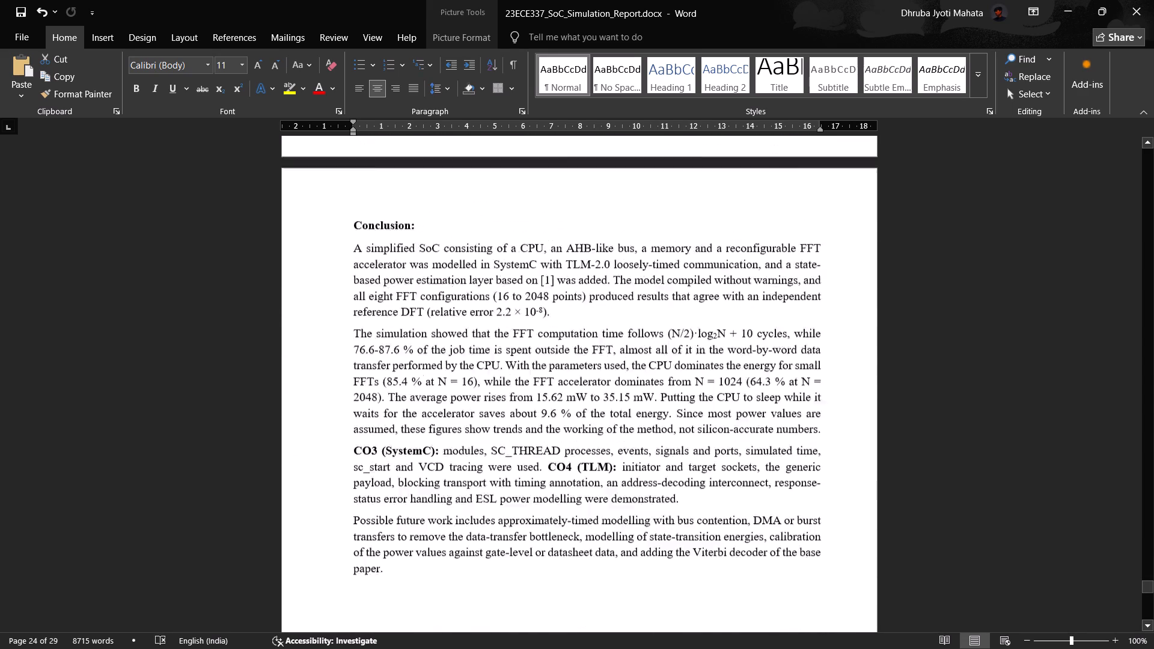
scroll(703, 436, "up", 1)
scroll(703, 436, "down", 3)
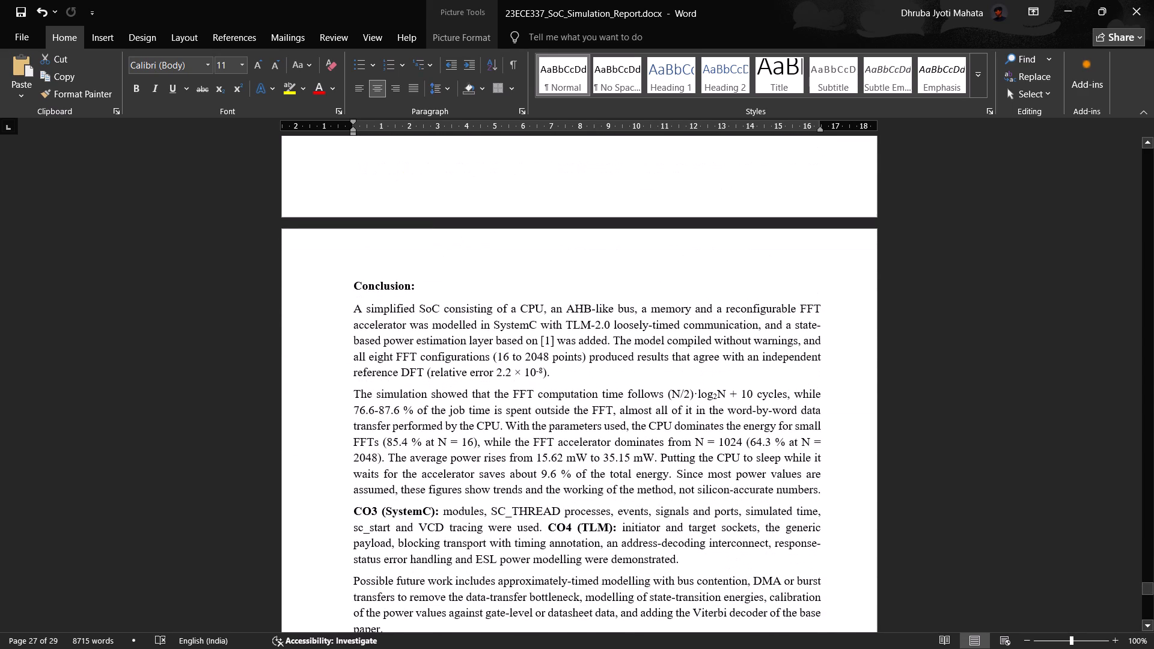
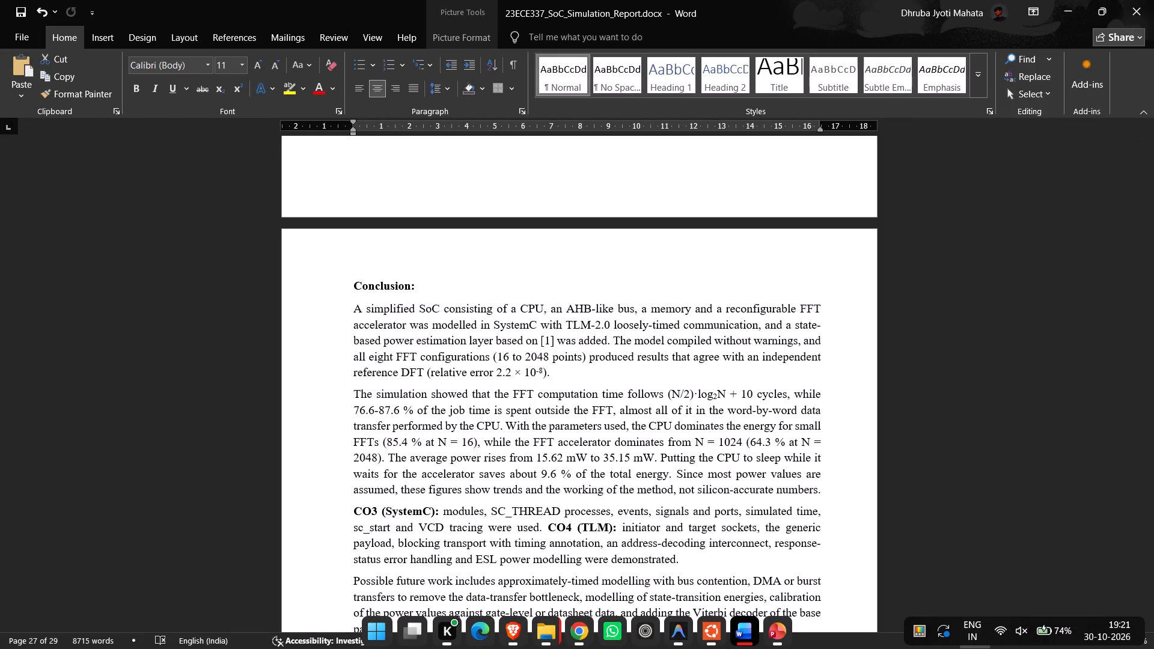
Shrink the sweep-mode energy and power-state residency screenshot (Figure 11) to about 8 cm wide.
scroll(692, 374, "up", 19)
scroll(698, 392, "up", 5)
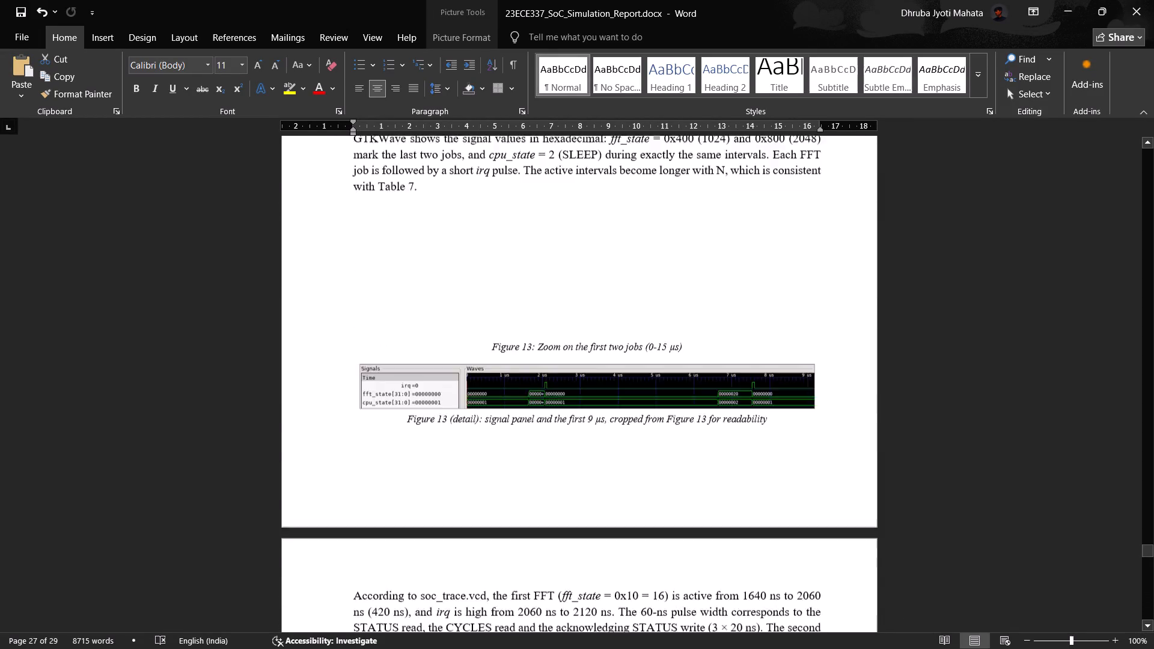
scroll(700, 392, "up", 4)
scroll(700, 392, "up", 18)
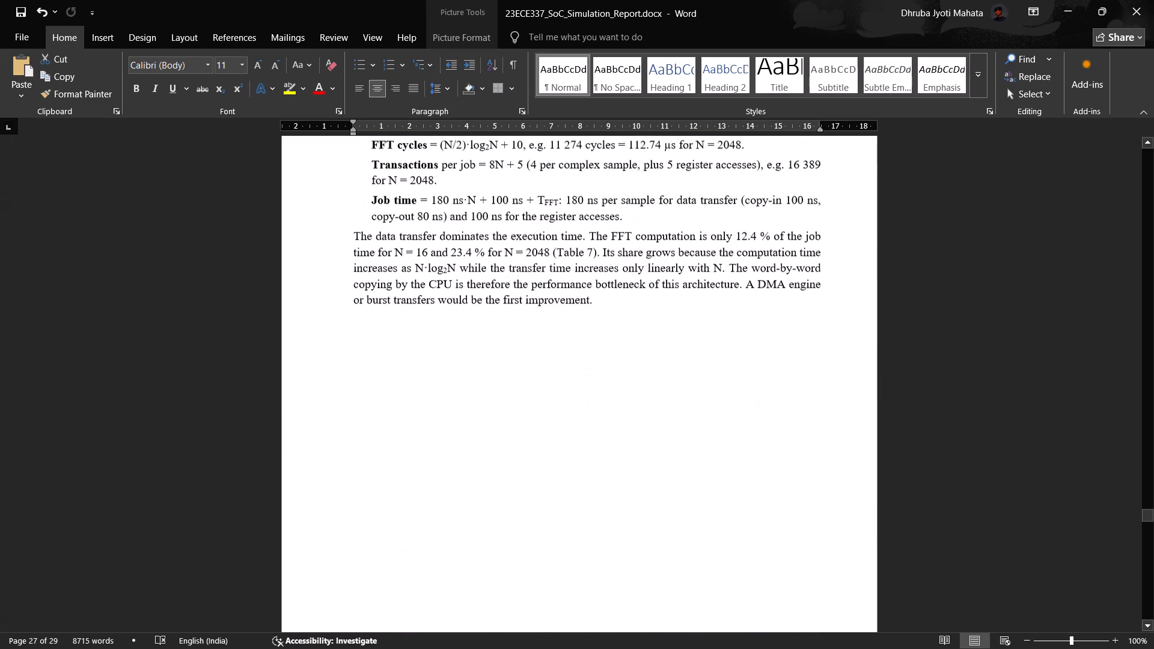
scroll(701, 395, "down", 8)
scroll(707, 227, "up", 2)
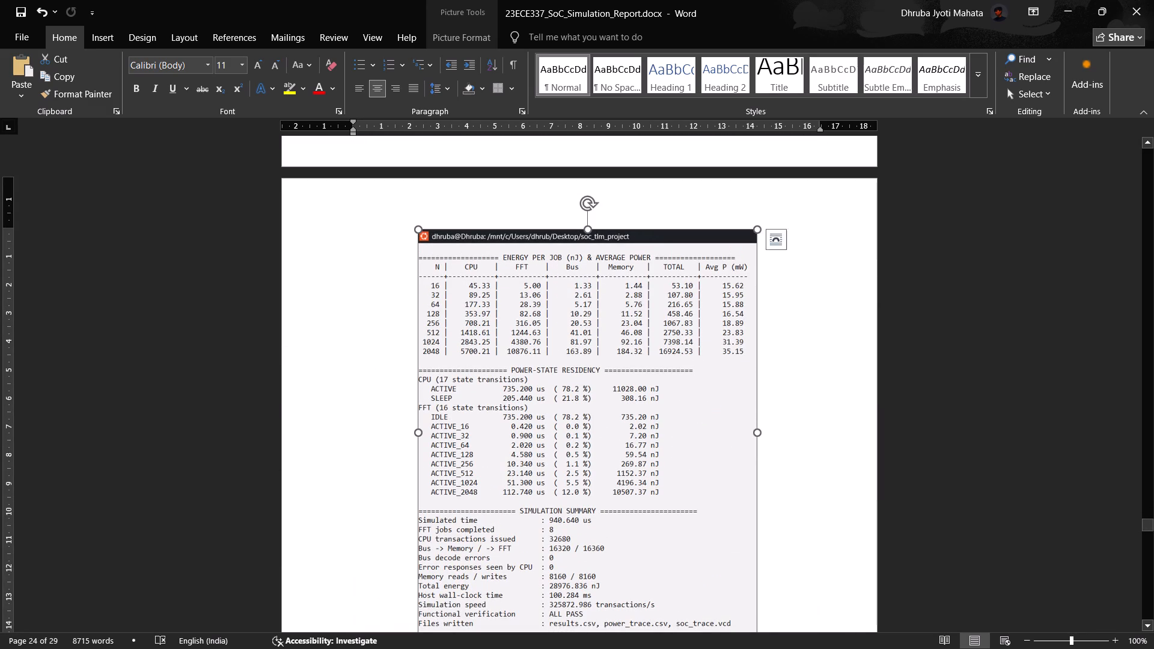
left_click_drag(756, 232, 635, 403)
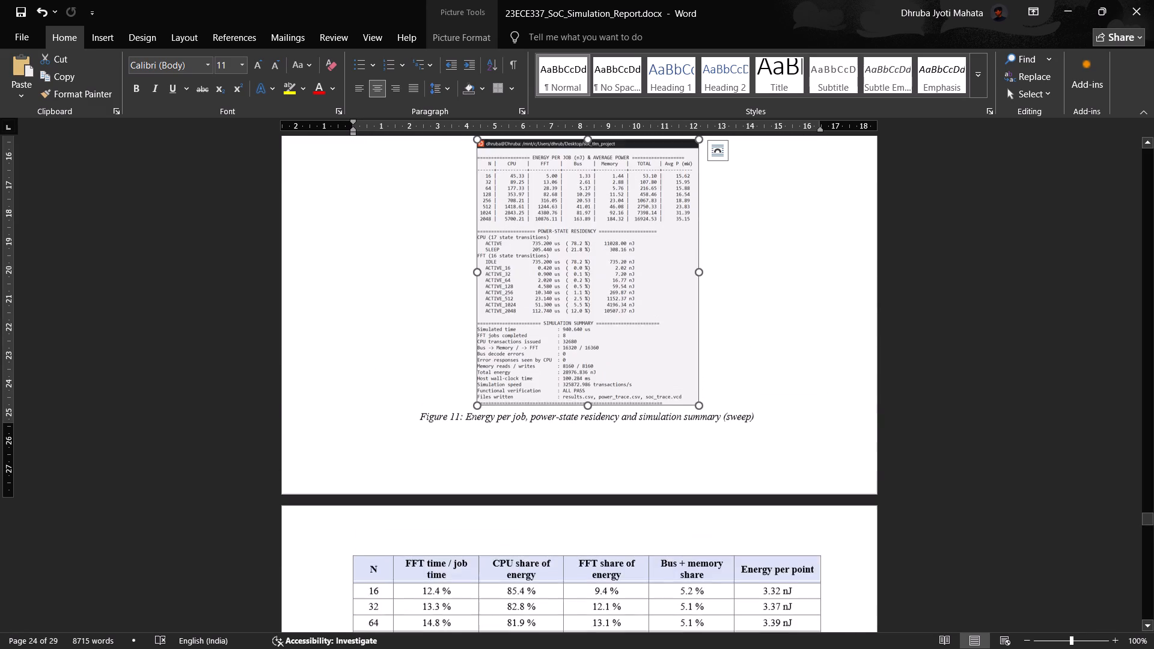
Reduce the per-job results screenshot (Figure 10) under heading 5.3 to about 12 cm wide.
scroll(647, 391, "up", 3)
scroll(652, 391, "down", 6)
scroll(652, 391, "up", 7)
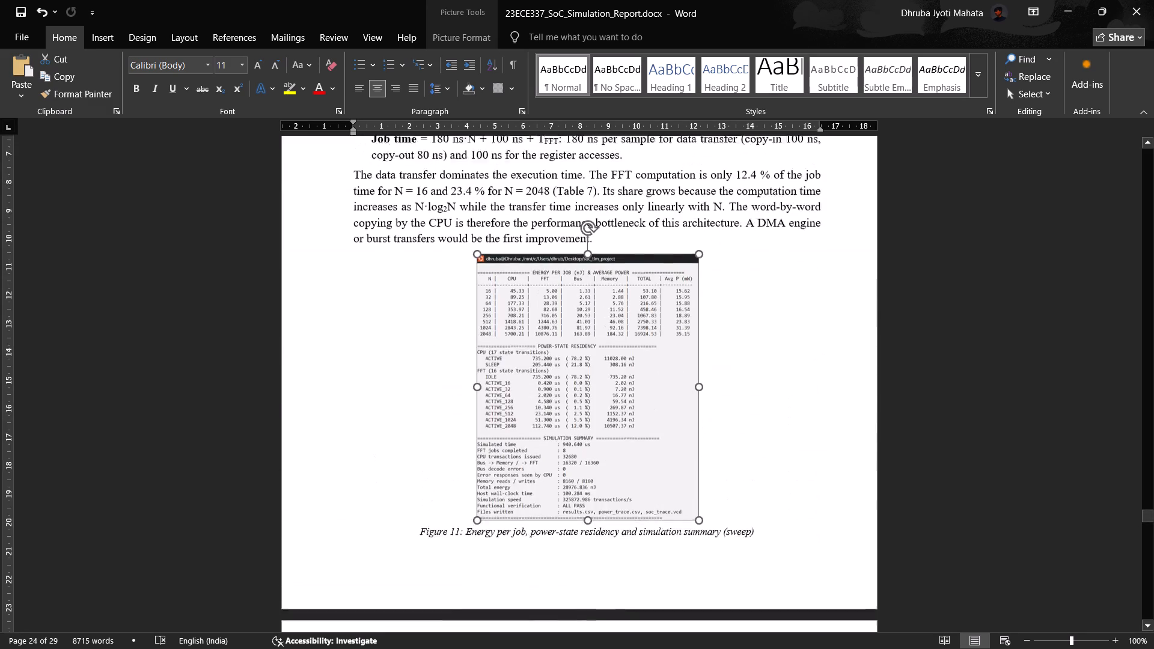
scroll(652, 391, "up", 2)
left_click(685, 350)
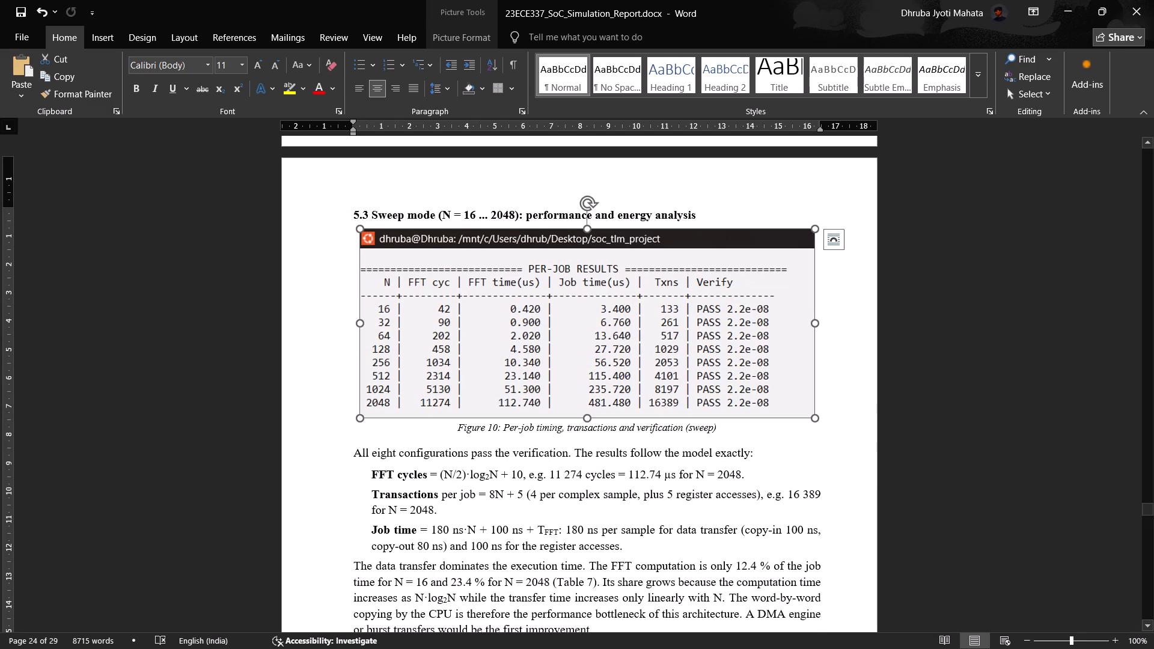
left_click_drag(811, 232, 701, 327)
Resize the energy and power-state residency screenshot (Figure 11) to about 8.7 cm wide, keeping it above its caption on the same page.
scroll(701, 452, "down", 4)
left_click(670, 415)
scroll(733, 505, "down", 1)
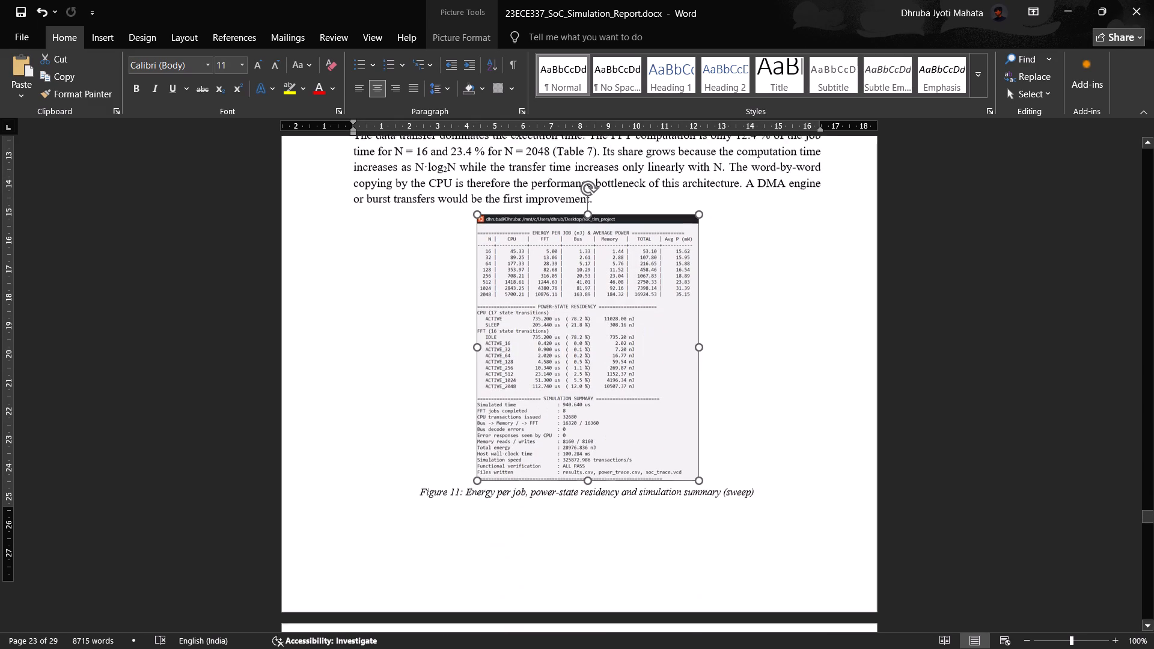
left_click_drag(698, 448, 700, 508)
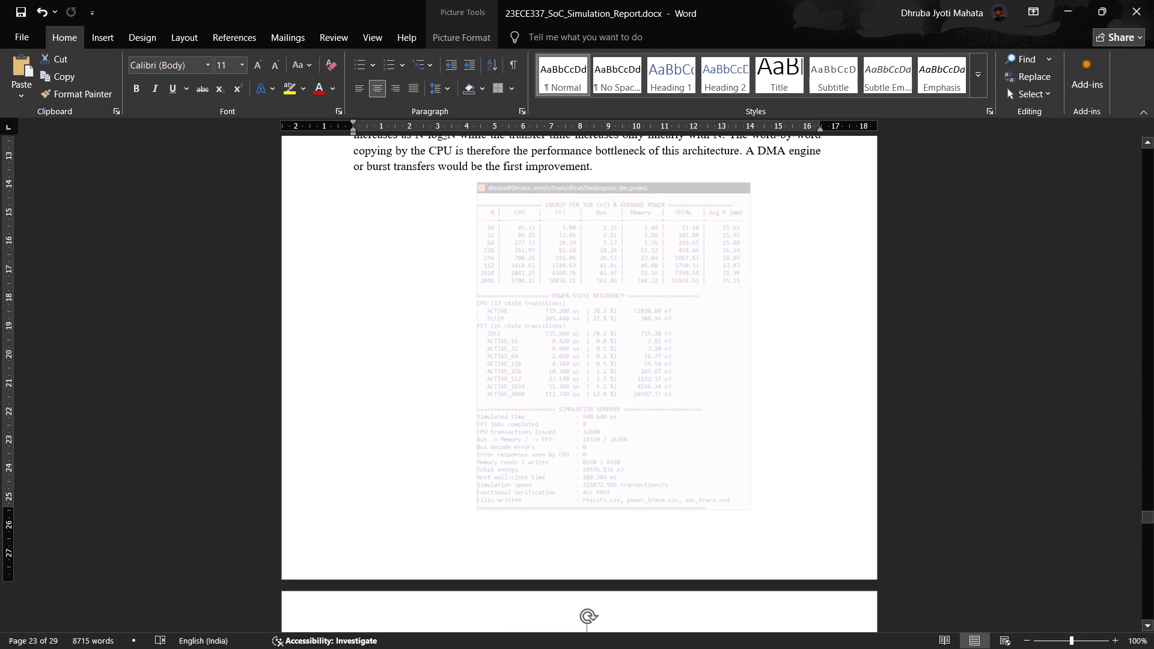
left_click_drag(700, 508, 679, 479)
Check the page layout around Figures 9 to 11, then from Table 7 through the waveforms and result plots to the Conclusion.
scroll(692, 456, "up", 6)
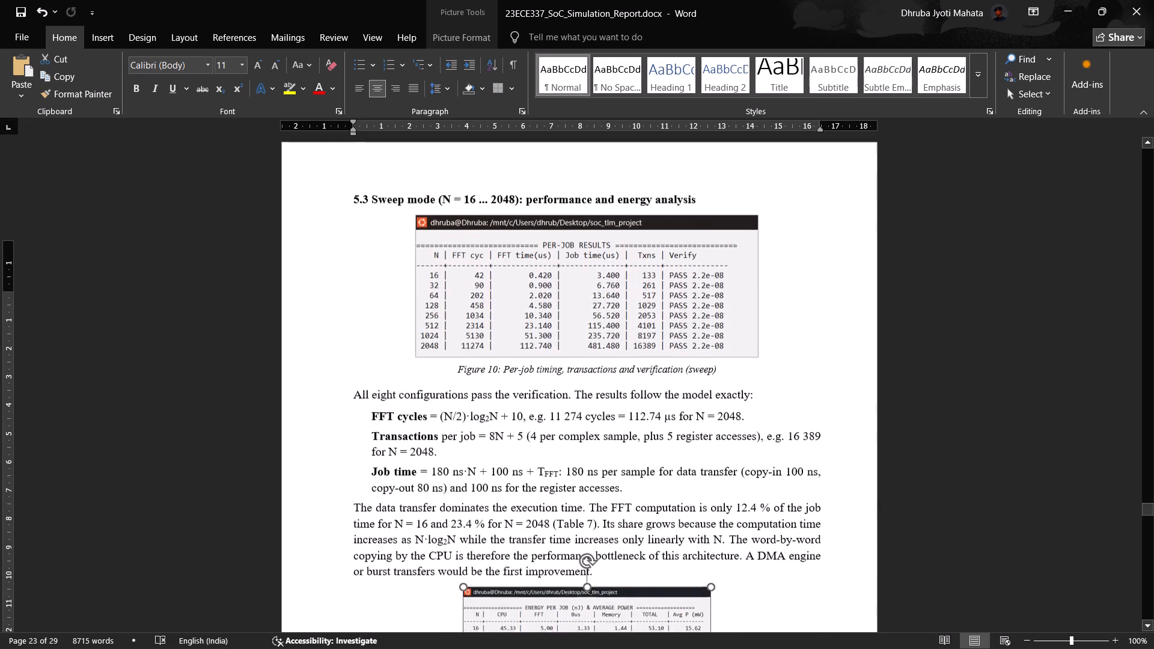
scroll(695, 409, "up", 5)
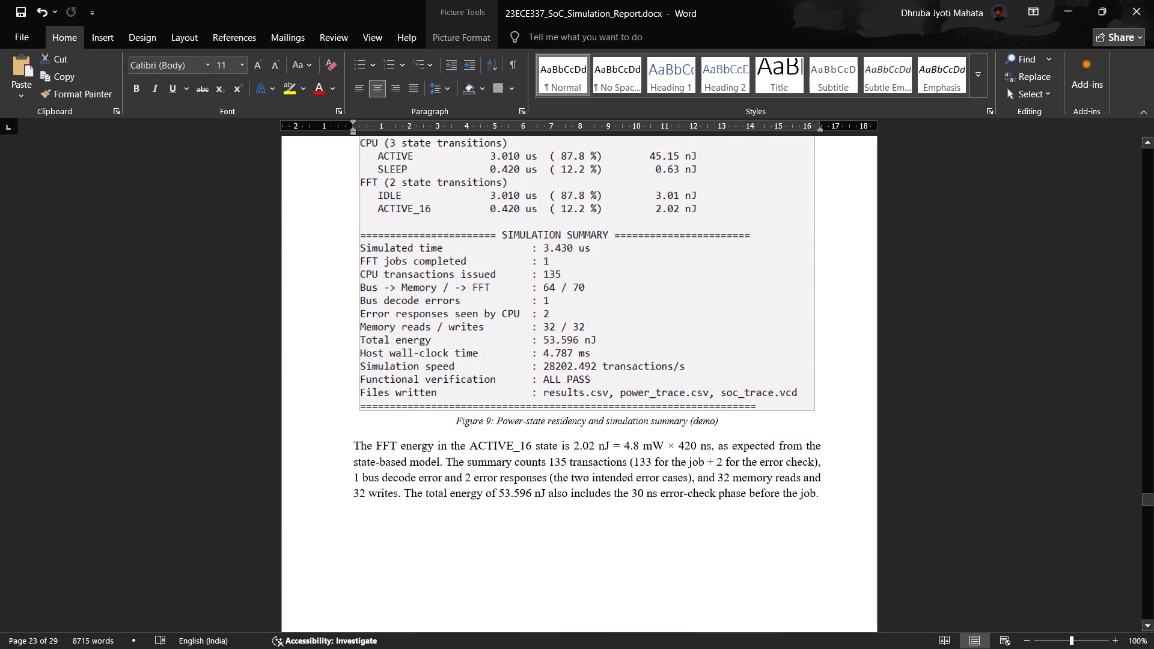
scroll(695, 410, "down", 11)
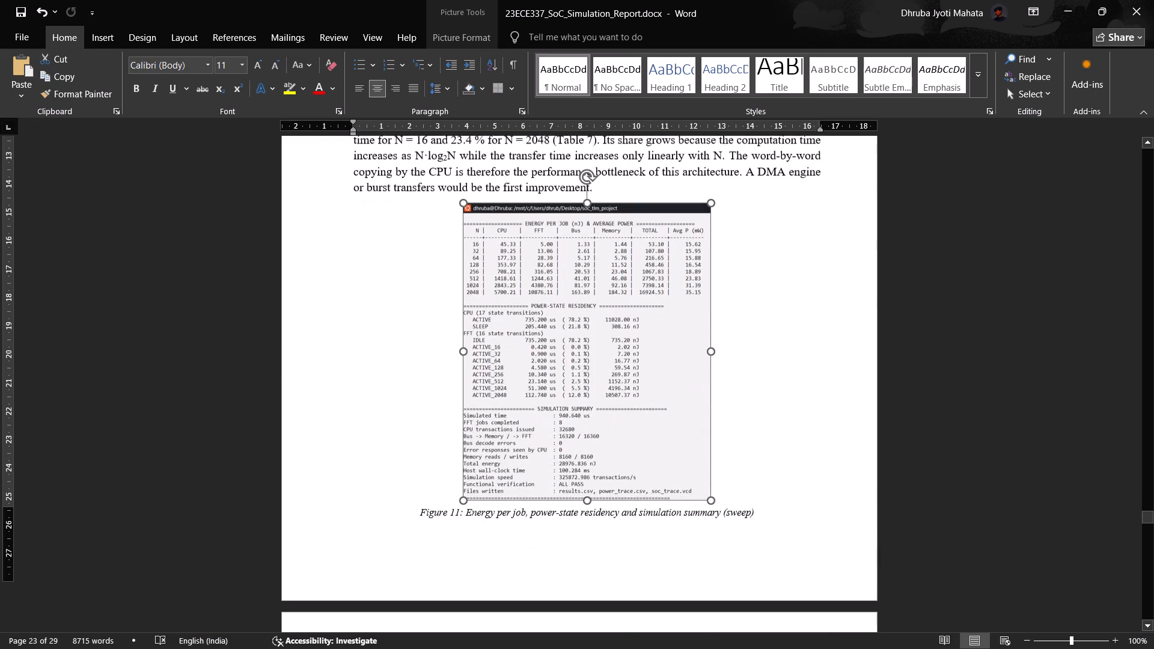
left_click(762, 397)
left_click(796, 464)
scroll(796, 470, "down", 4)
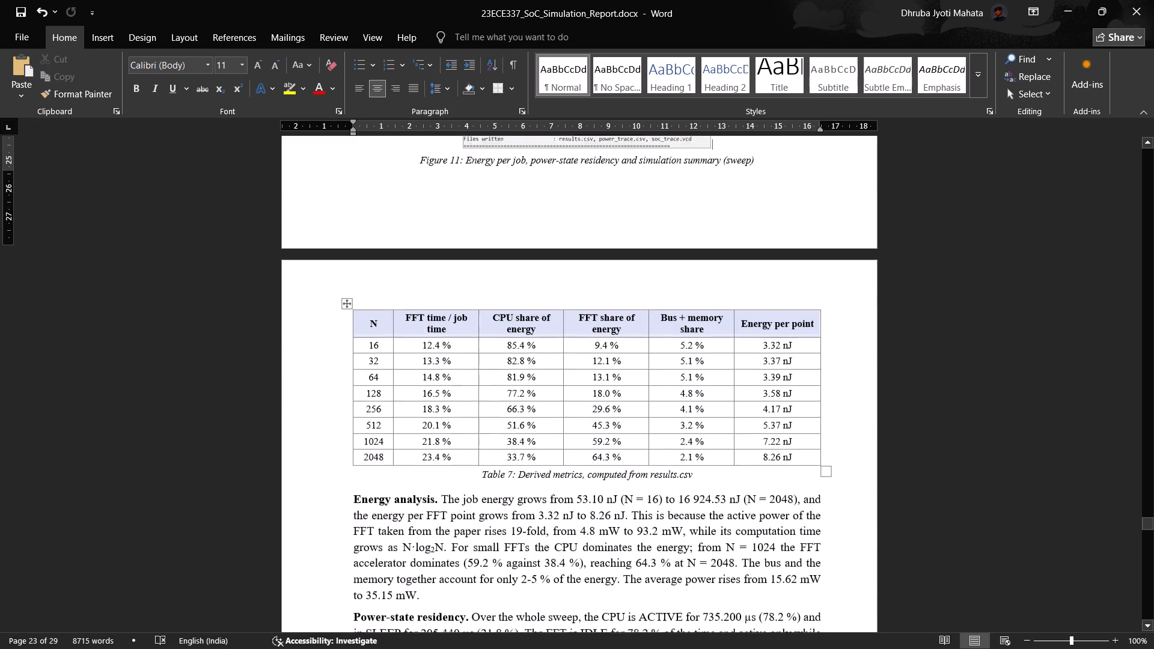
scroll(791, 468, "down", 8)
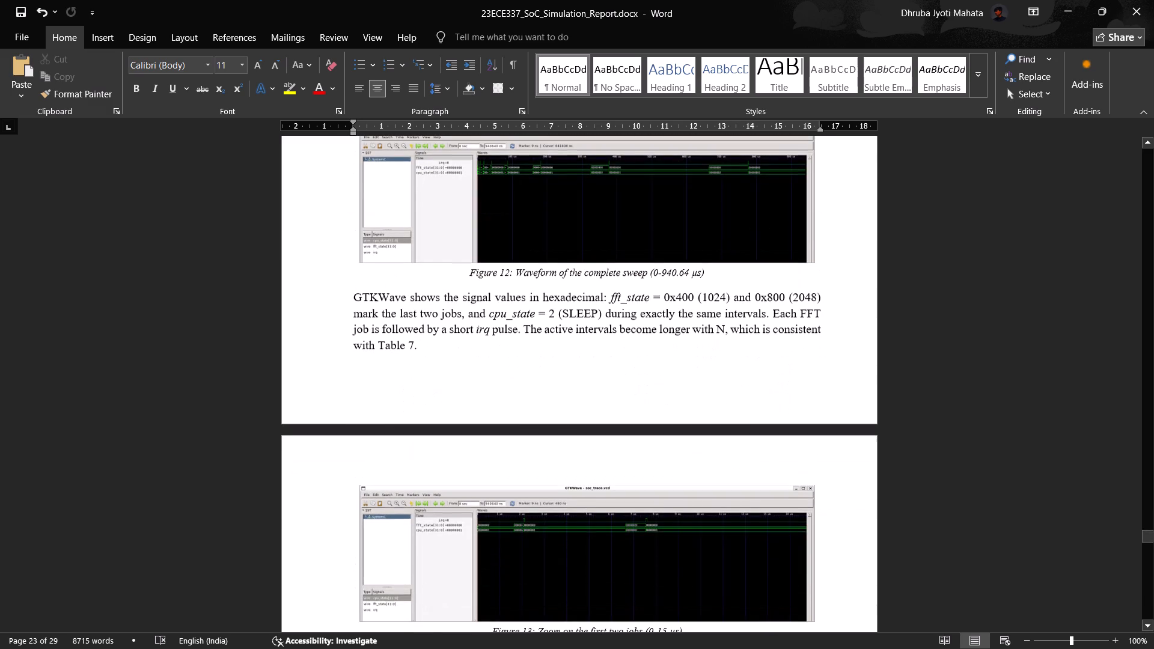
scroll(791, 468, "down", 9)
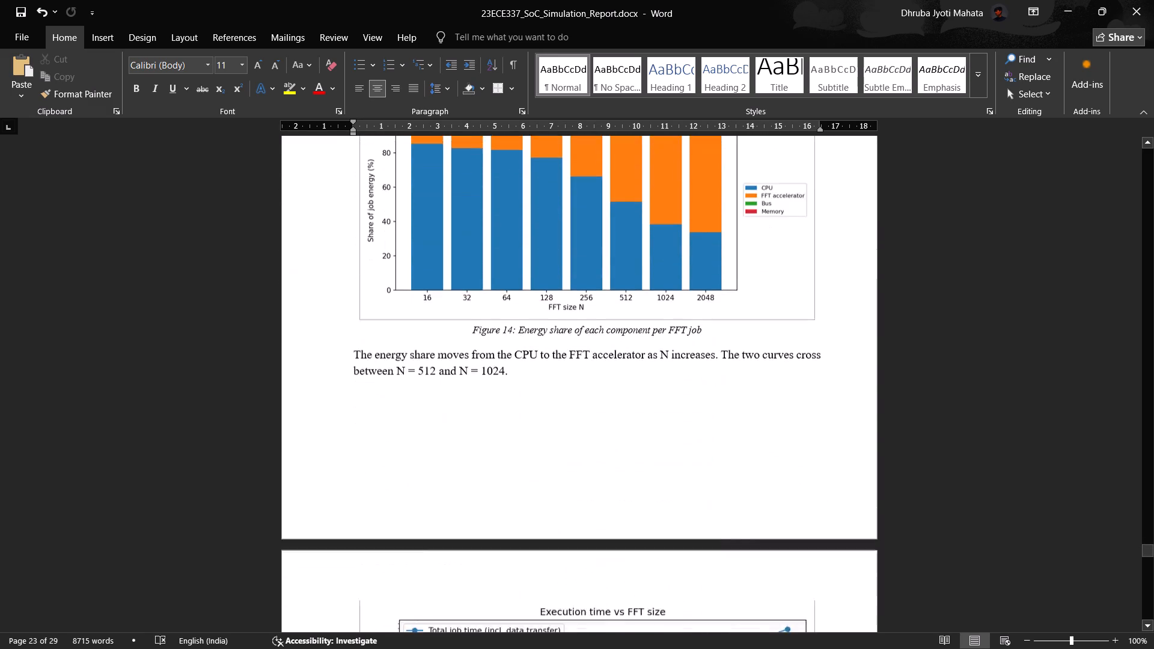
scroll(791, 468, "down", 13)
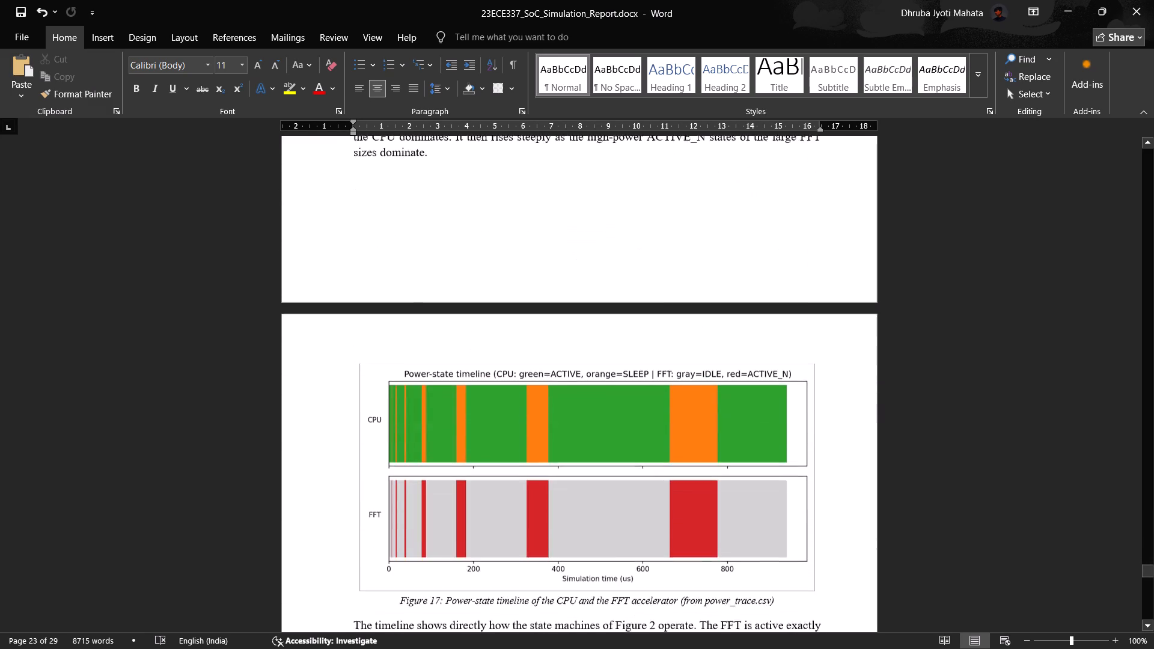
scroll(791, 468, "down", 12)
scroll(791, 468, "up", 3)
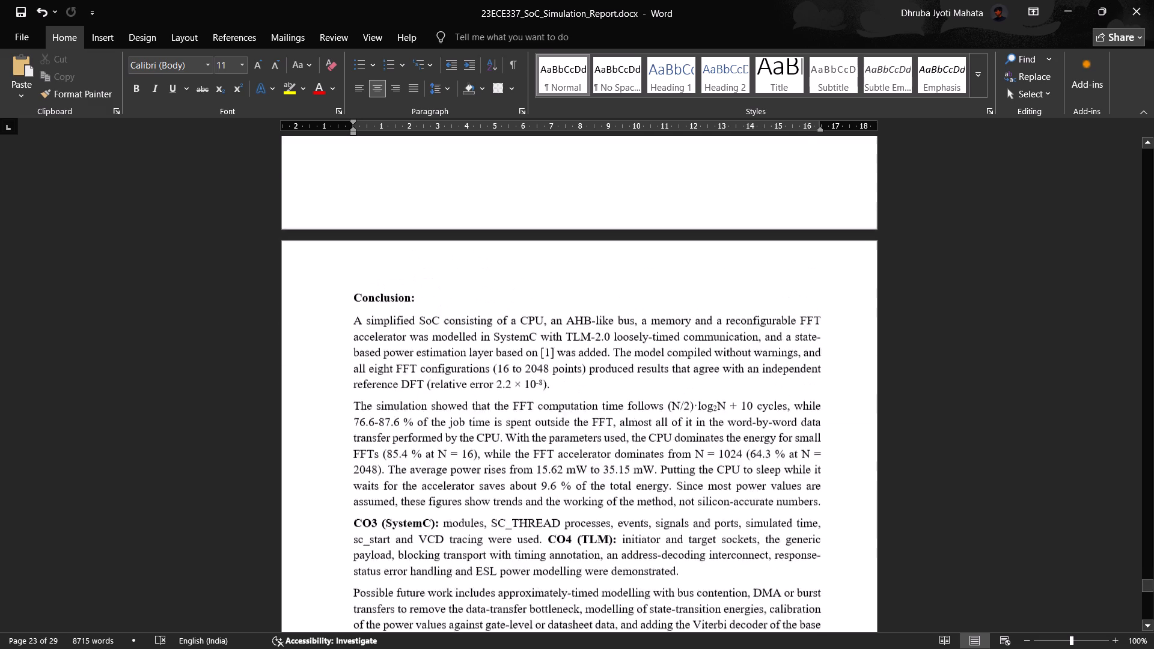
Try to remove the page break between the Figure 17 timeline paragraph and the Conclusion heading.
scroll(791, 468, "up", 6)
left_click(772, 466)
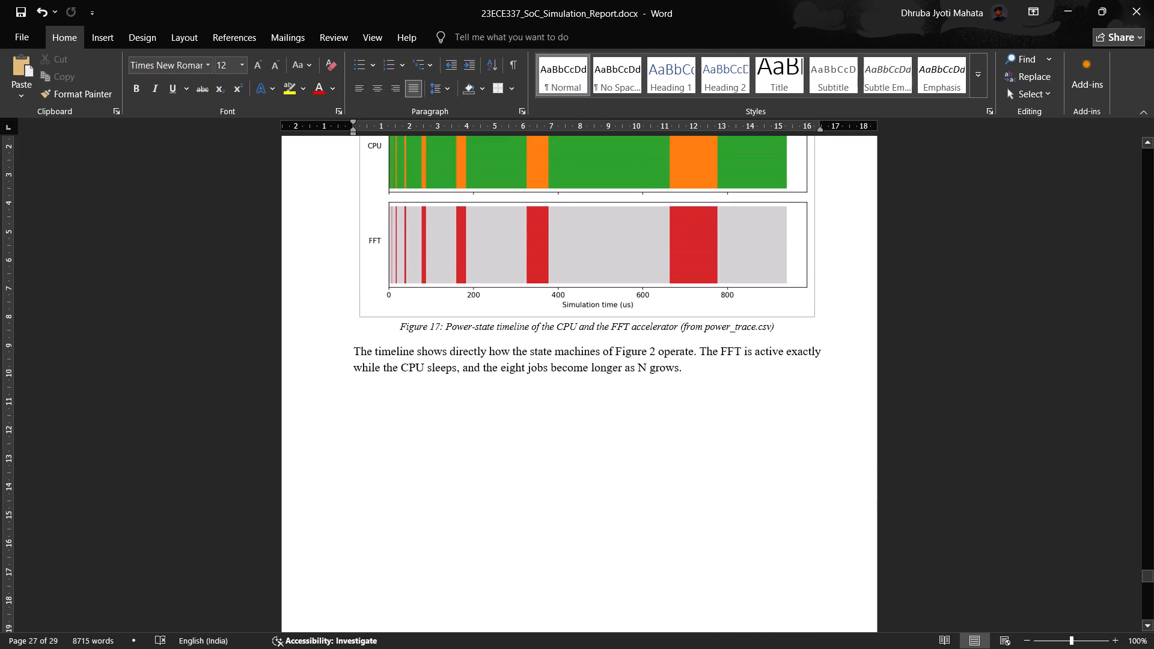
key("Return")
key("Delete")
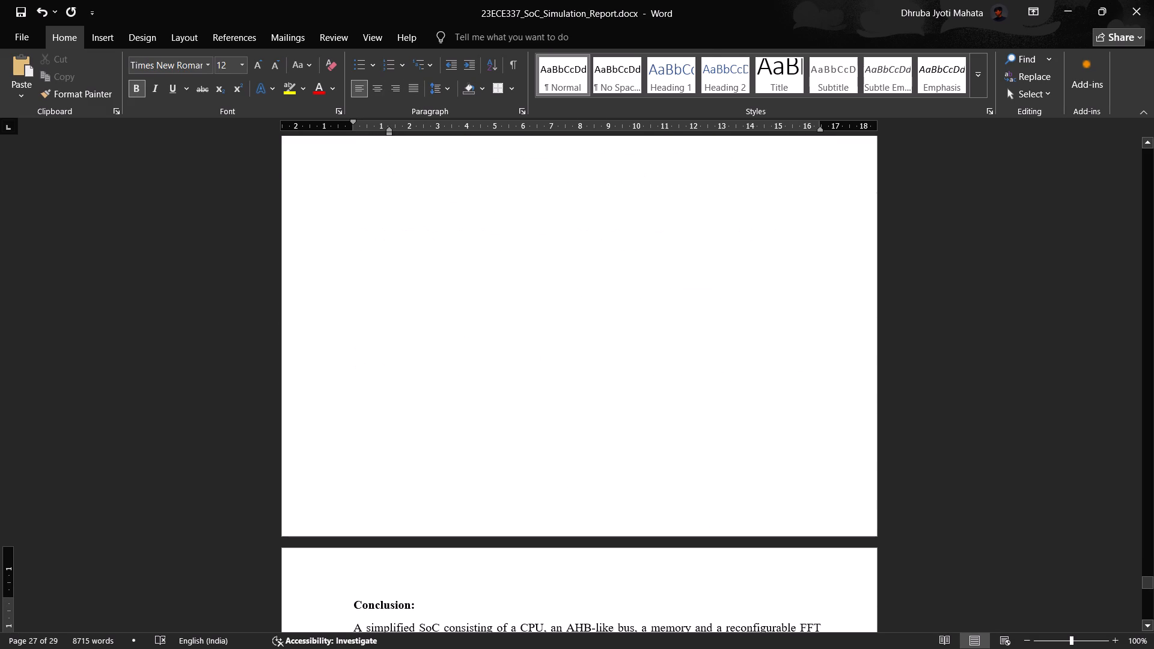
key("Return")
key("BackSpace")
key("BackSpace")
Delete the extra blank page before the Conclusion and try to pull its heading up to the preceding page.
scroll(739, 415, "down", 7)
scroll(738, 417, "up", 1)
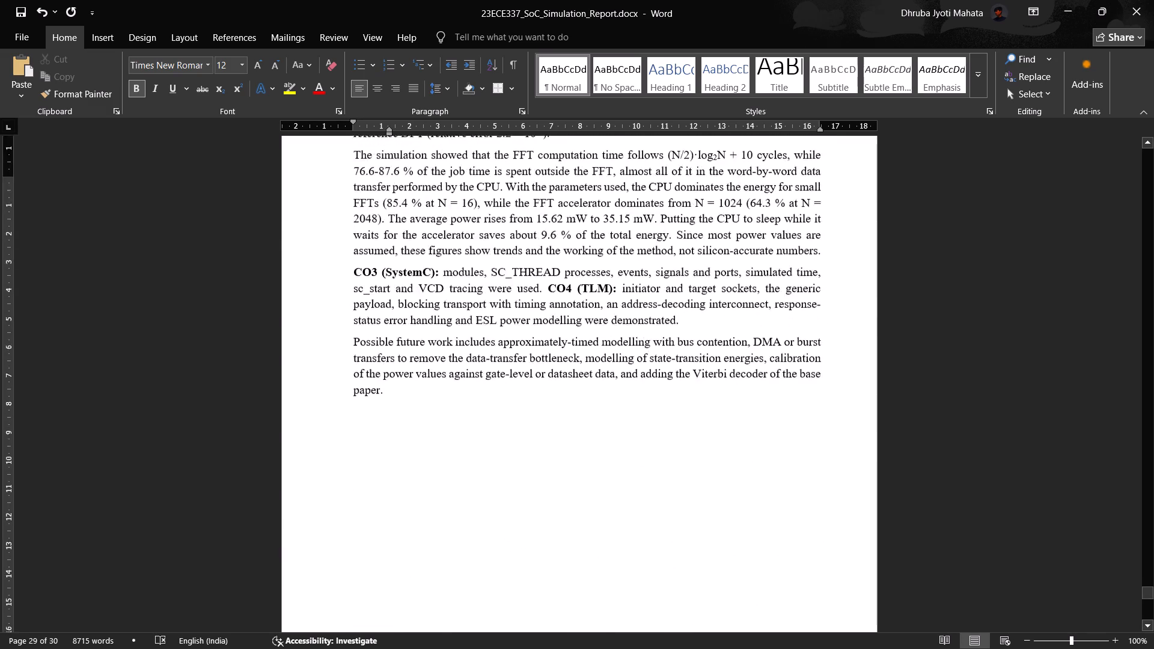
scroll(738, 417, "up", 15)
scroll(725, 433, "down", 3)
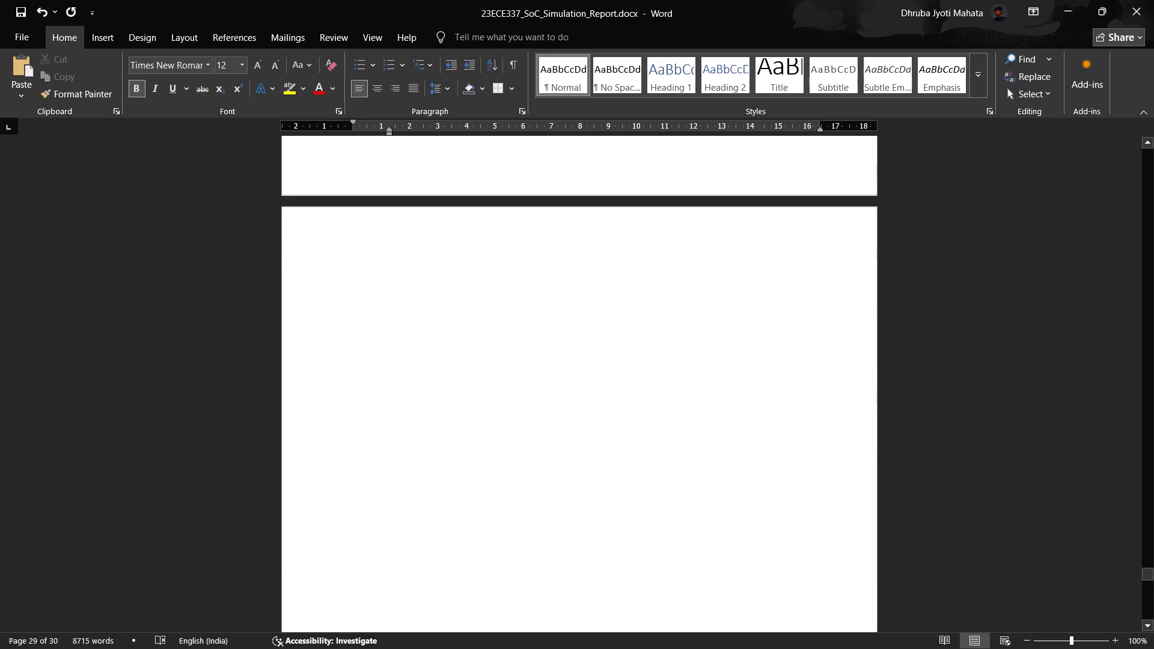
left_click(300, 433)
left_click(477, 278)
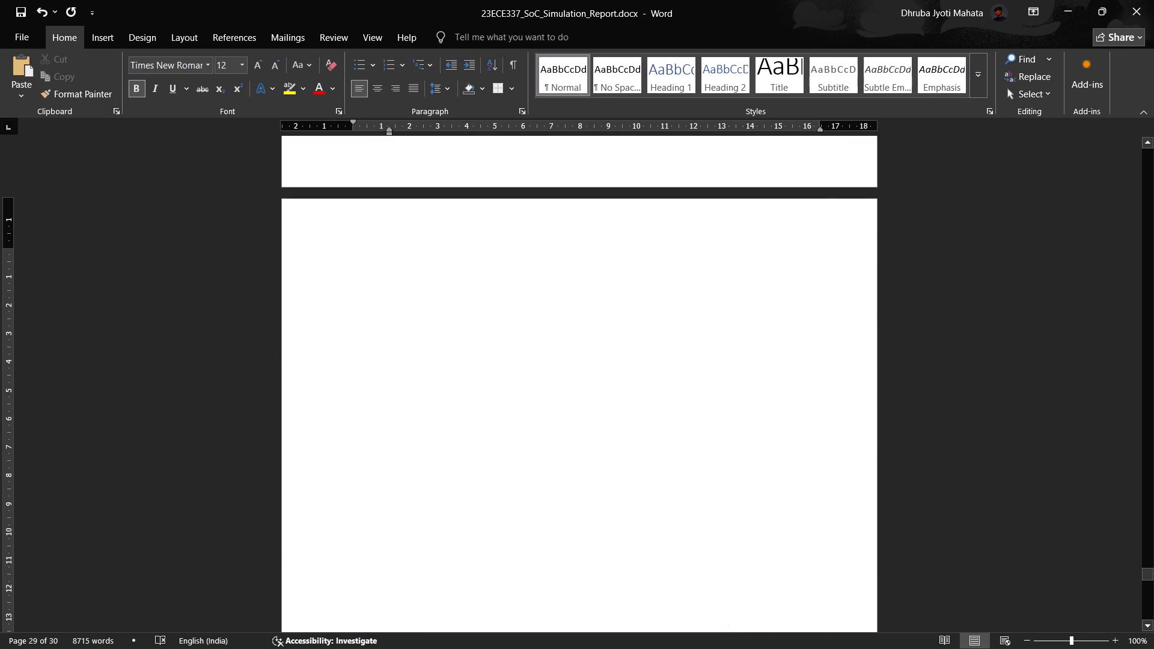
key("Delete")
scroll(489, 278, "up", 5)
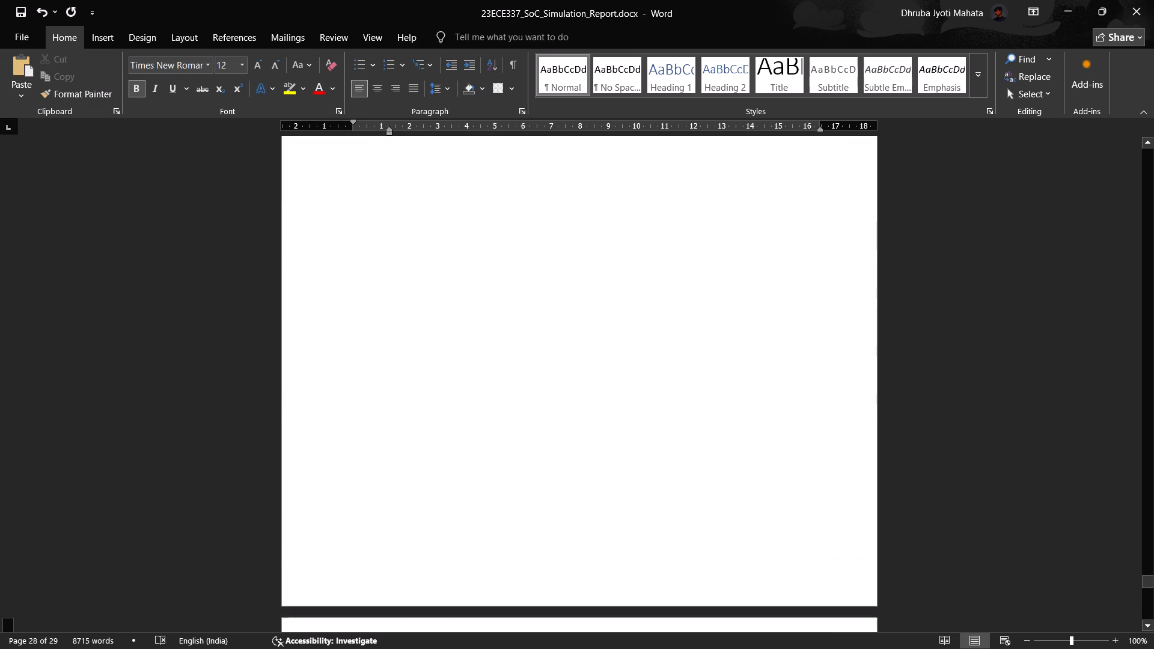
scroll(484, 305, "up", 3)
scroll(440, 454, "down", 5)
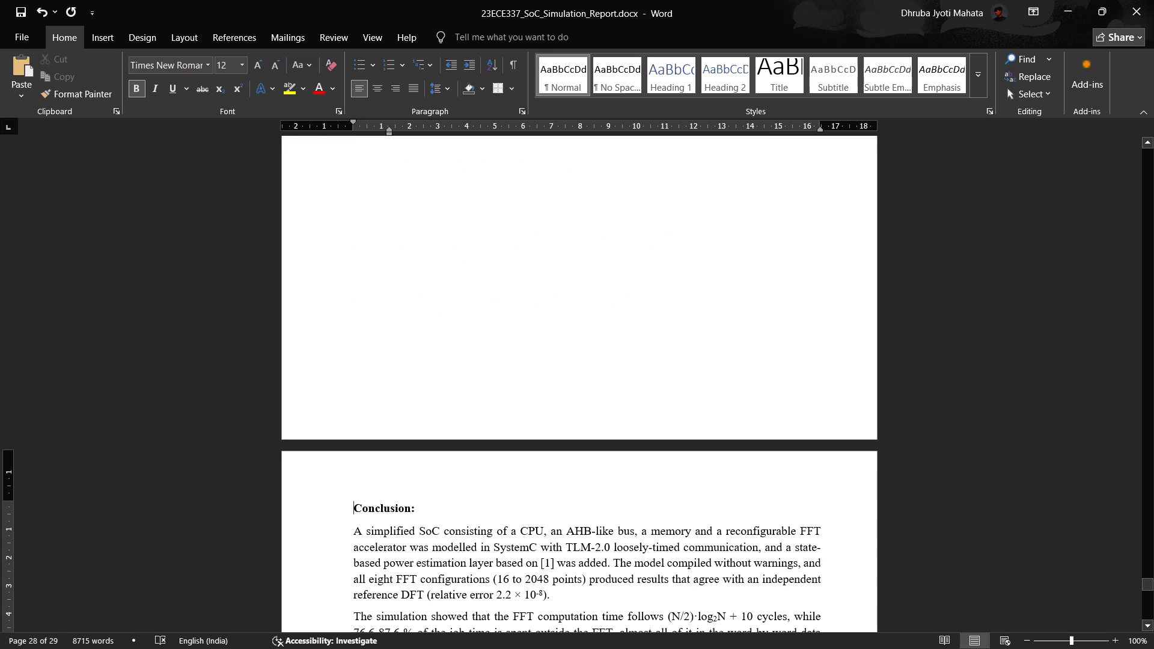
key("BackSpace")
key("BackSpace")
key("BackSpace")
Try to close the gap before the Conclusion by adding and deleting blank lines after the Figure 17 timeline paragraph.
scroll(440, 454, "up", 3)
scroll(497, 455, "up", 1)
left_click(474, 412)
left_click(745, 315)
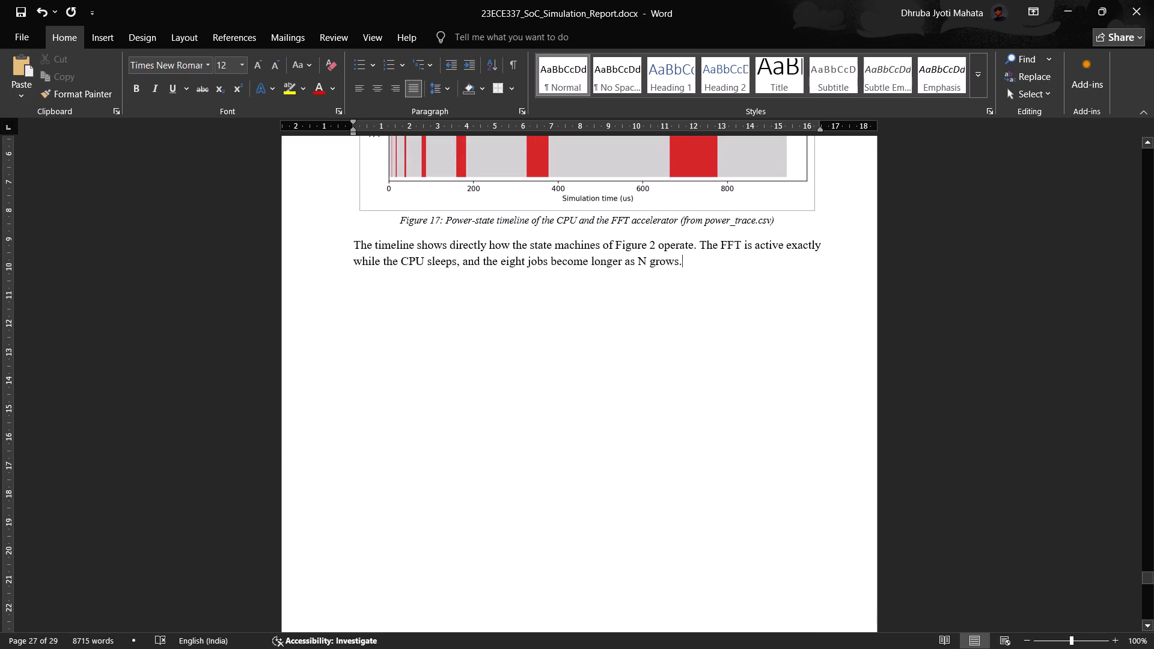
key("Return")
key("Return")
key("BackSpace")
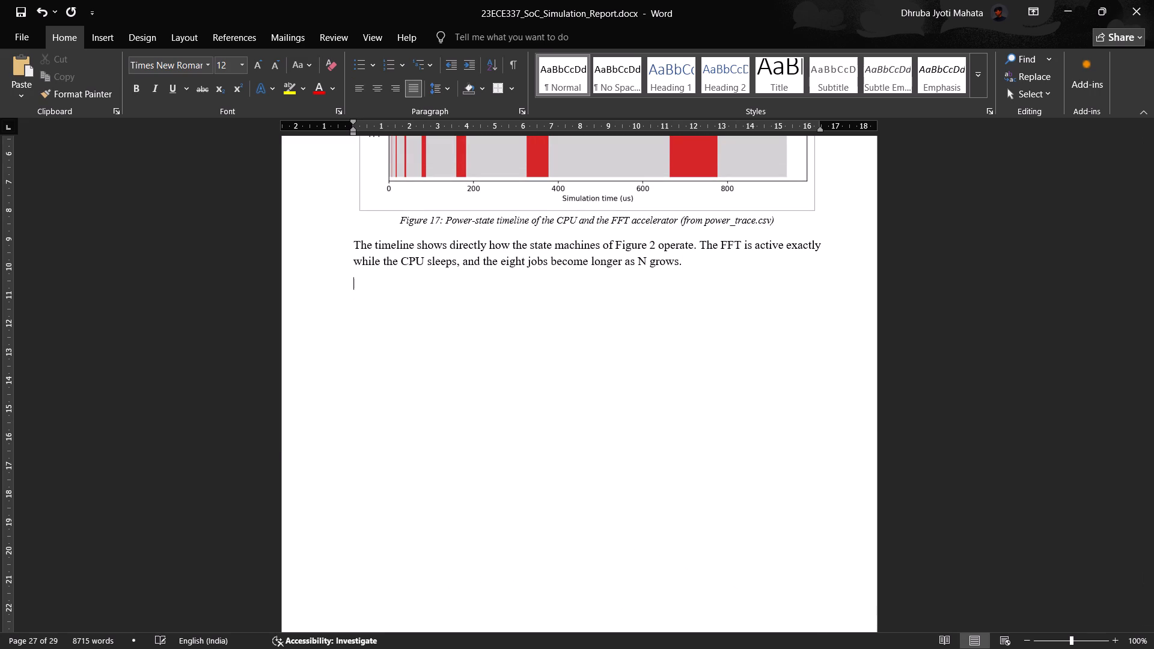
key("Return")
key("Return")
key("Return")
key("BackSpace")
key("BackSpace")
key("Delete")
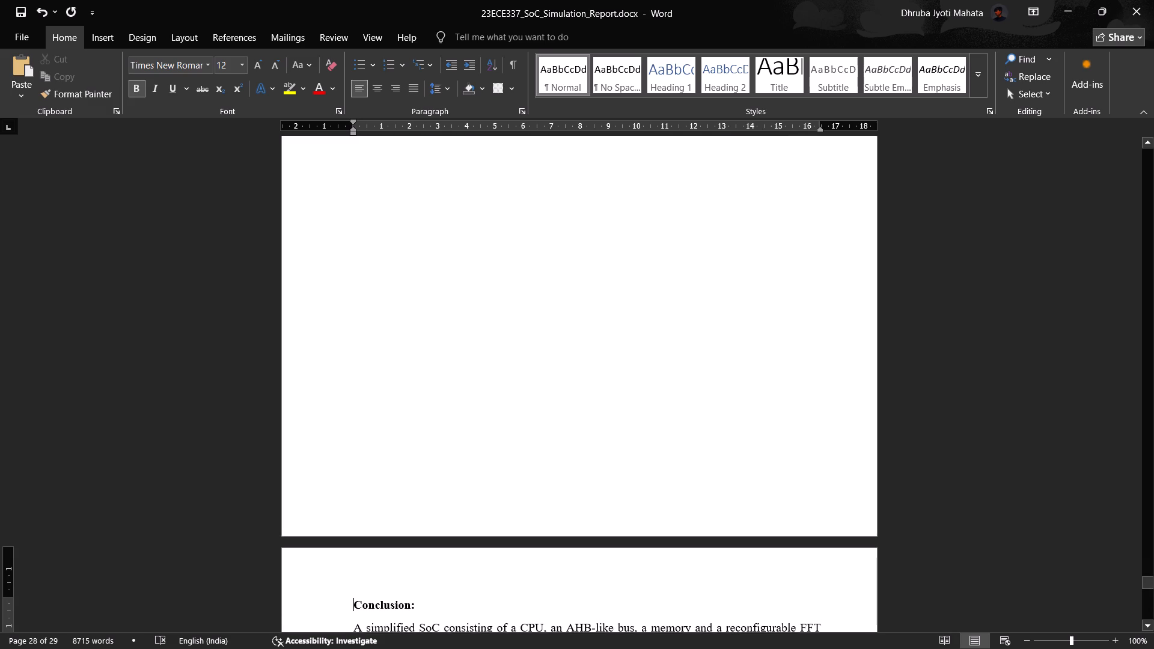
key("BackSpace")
Delete the page break before the Conclusion heading, using a temporary "d" as a marker, so it directly follows the Figure 17 timeline paragraph.
scroll(830, 180, "up", 4)
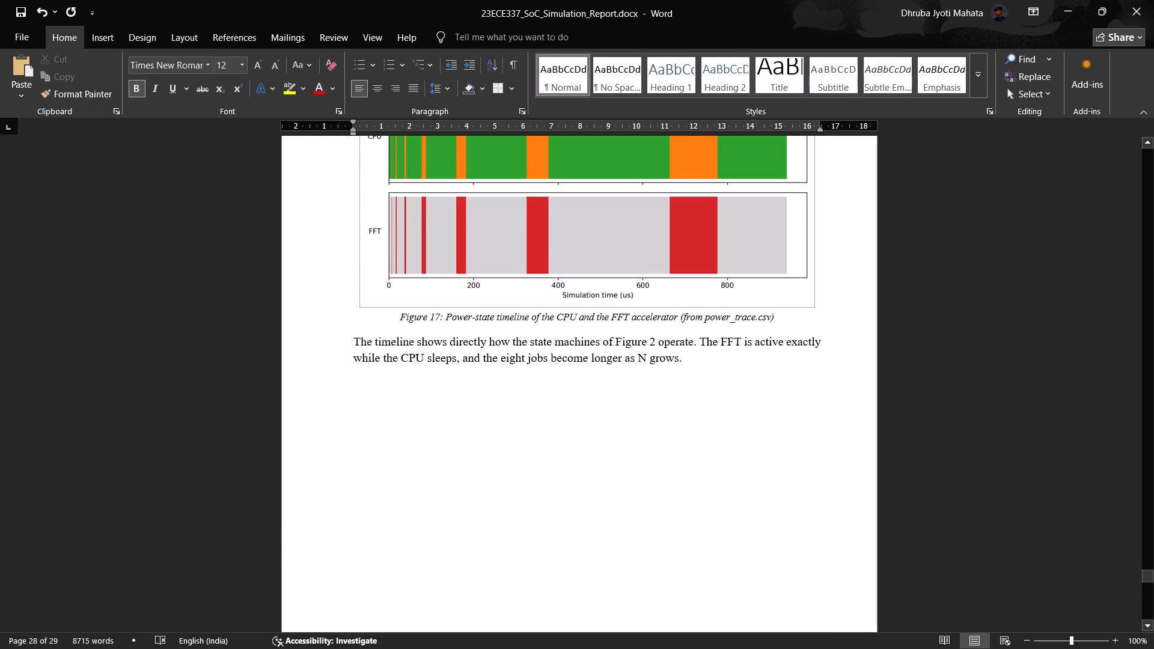
left_click(556, 532)
key("d")
scroll(479, 458, "down", 6)
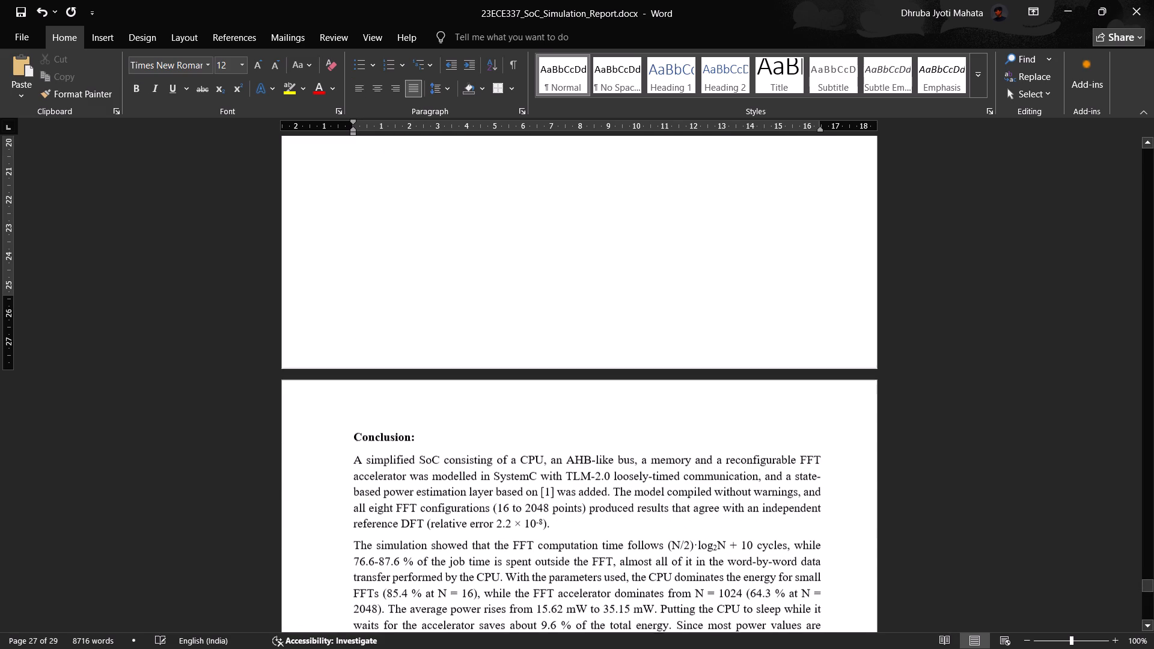
left_click(361, 435)
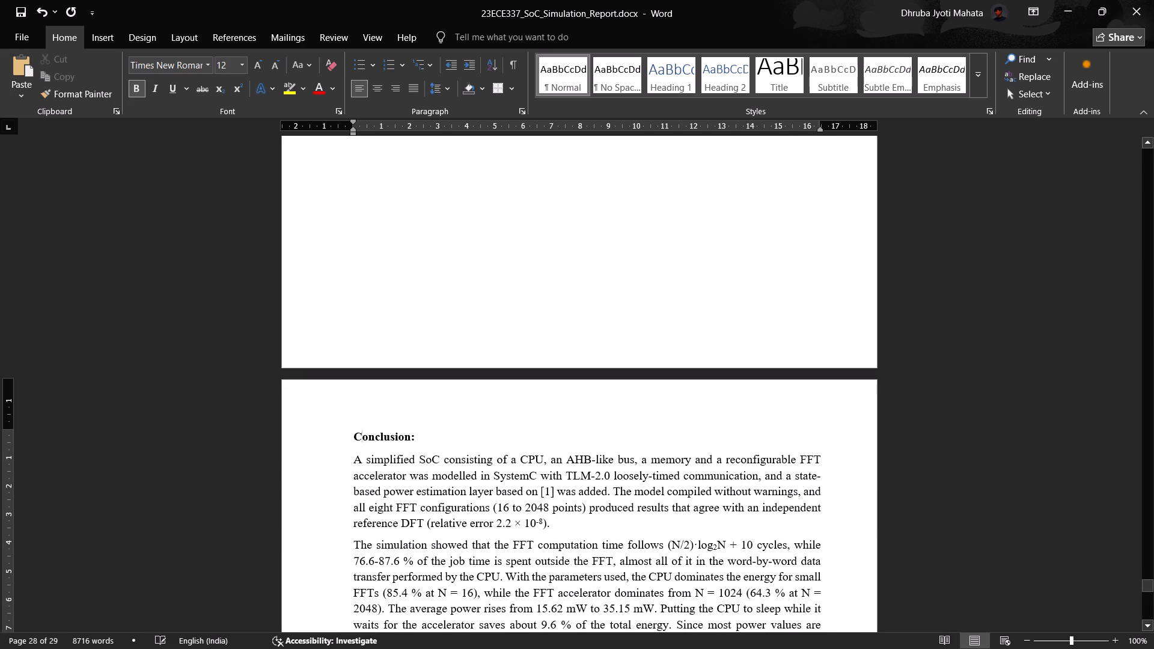
key("Left")
key("BackSpace")
key("BackSpace")
key("Up")
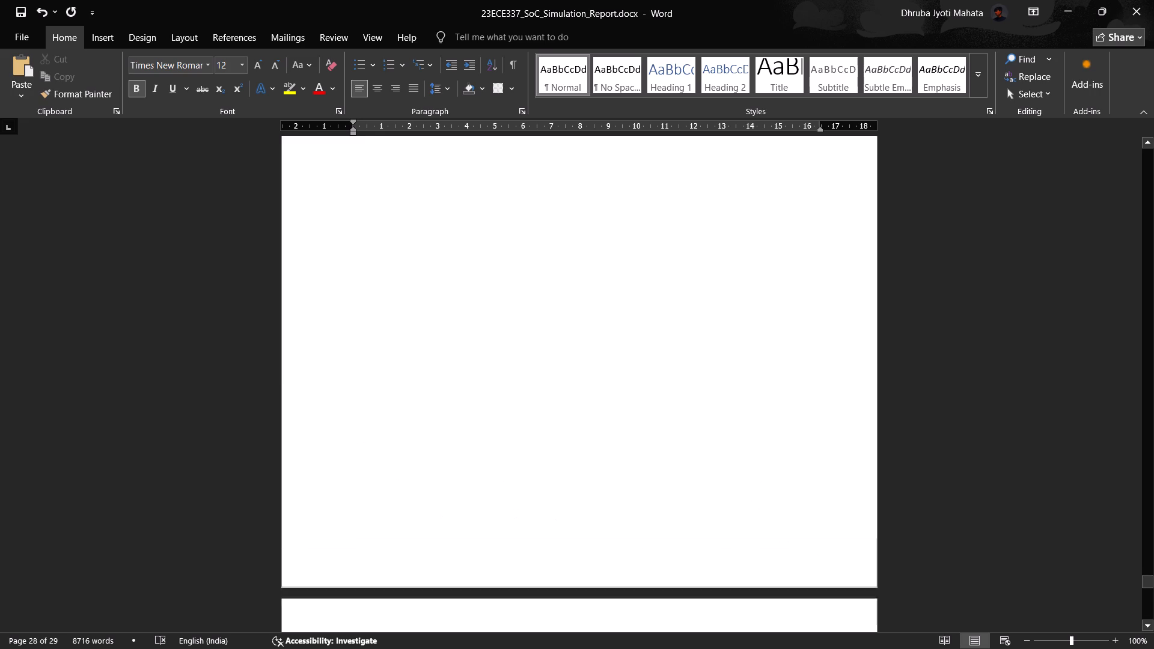
key("Right")
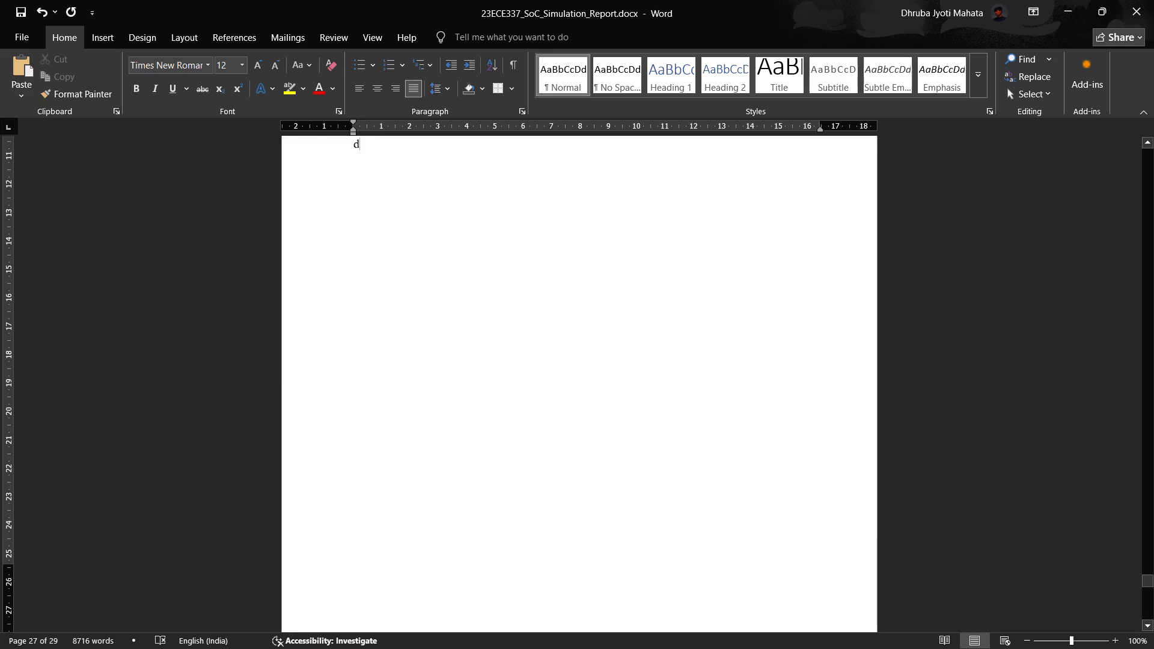
key("Delete")
key("BackSpace")
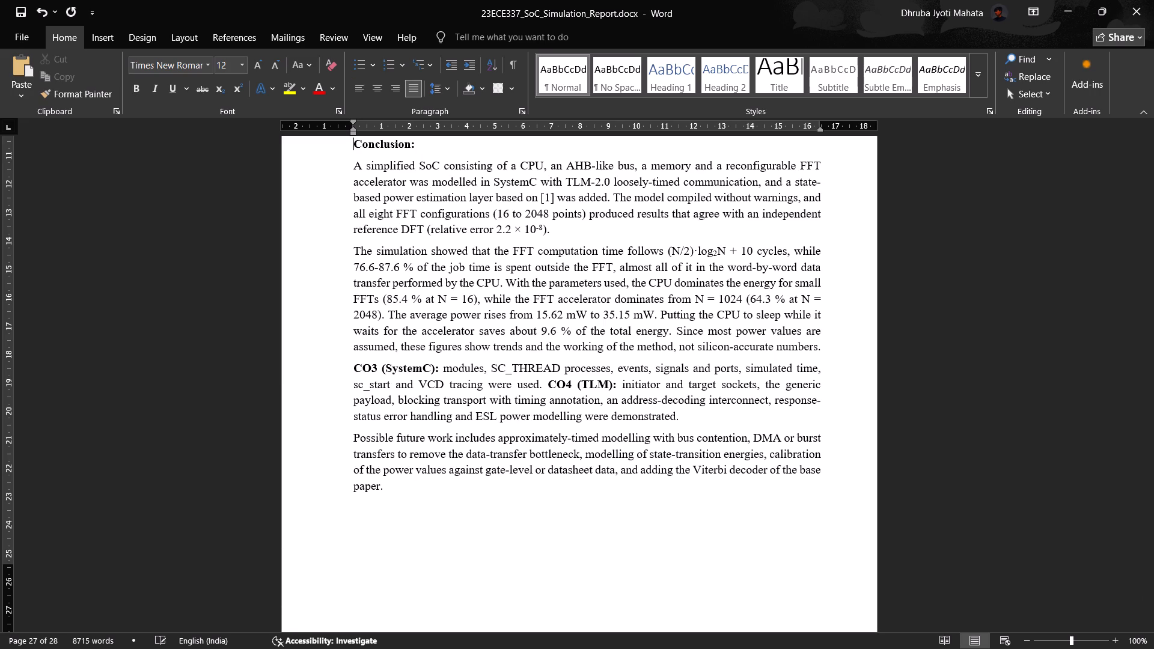
scroll(348, 435, "up", 5)
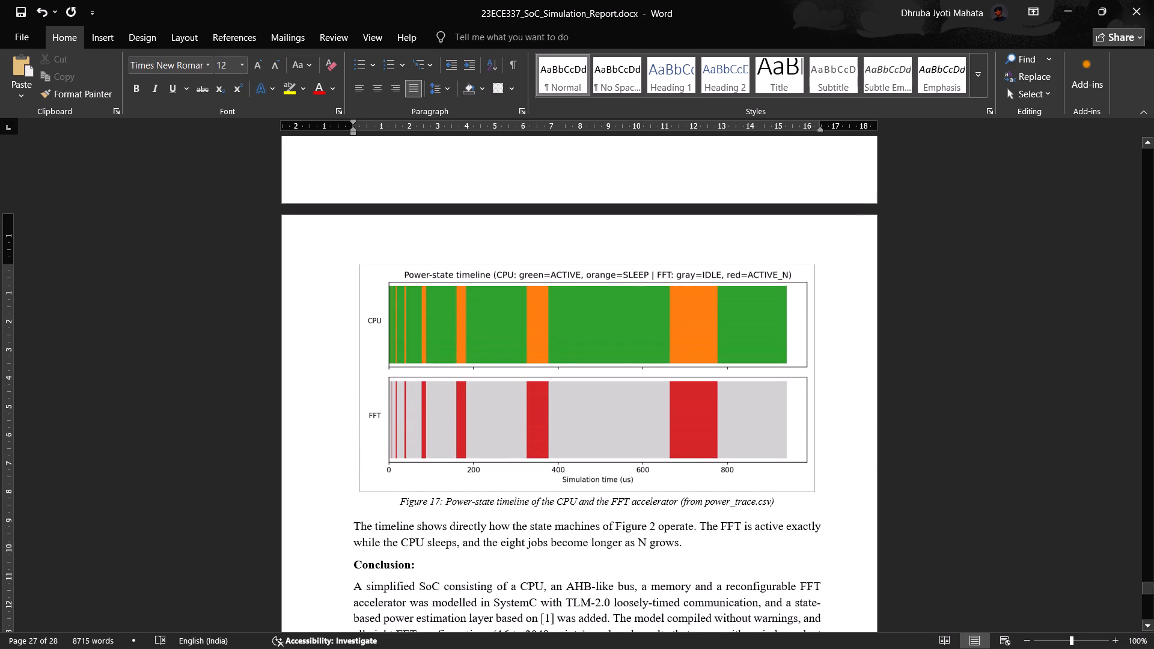
Insert one blank line between the Figure 17 timeline paragraph and the Conclusion heading.
key("Return")
scroll(390, 559, "down", 9)
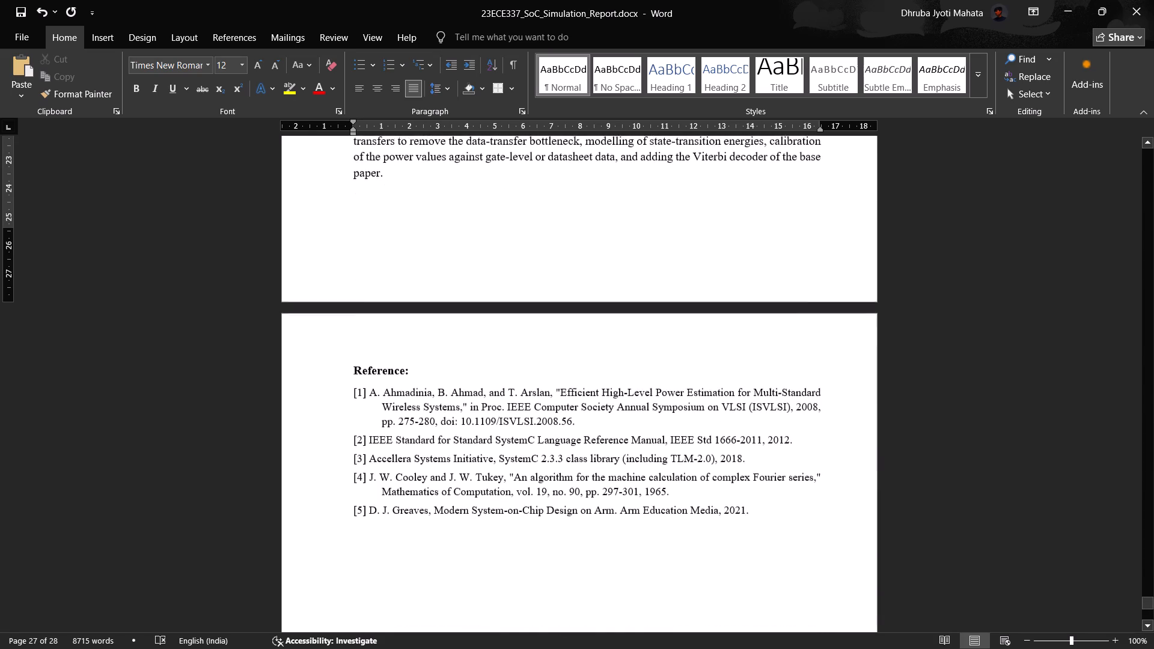
scroll(388, 559, "up", 7)
scroll(392, 559, "down", 5)
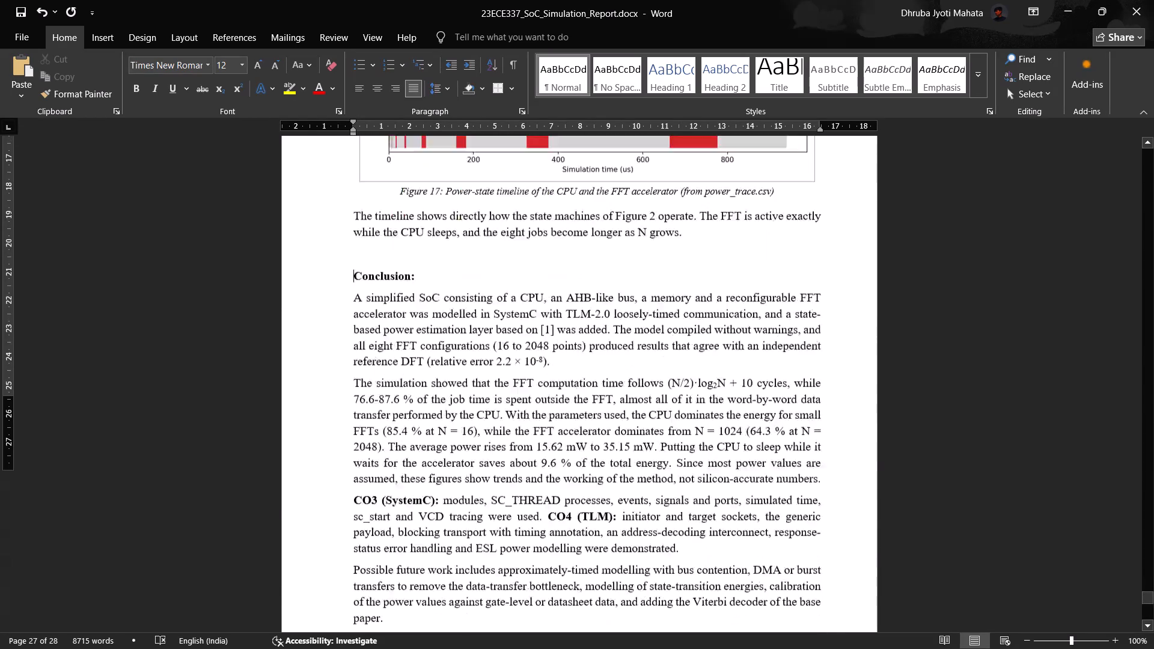
Review the report's layout from the Reference page back through the results, code listings and theory sections to the cover page.
scroll(392, 559, "down", 18)
scroll(395, 563, "up", 6)
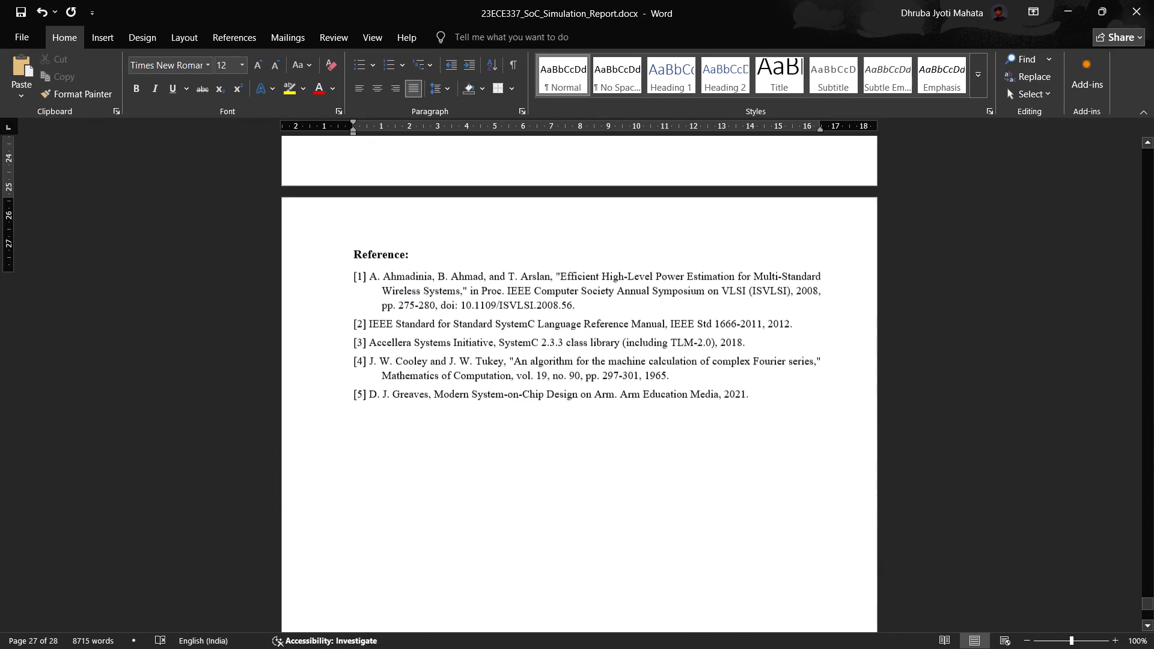
scroll(394, 564, "up", 1)
scroll(394, 564, "up", 20)
scroll(394, 564, "up", 5)
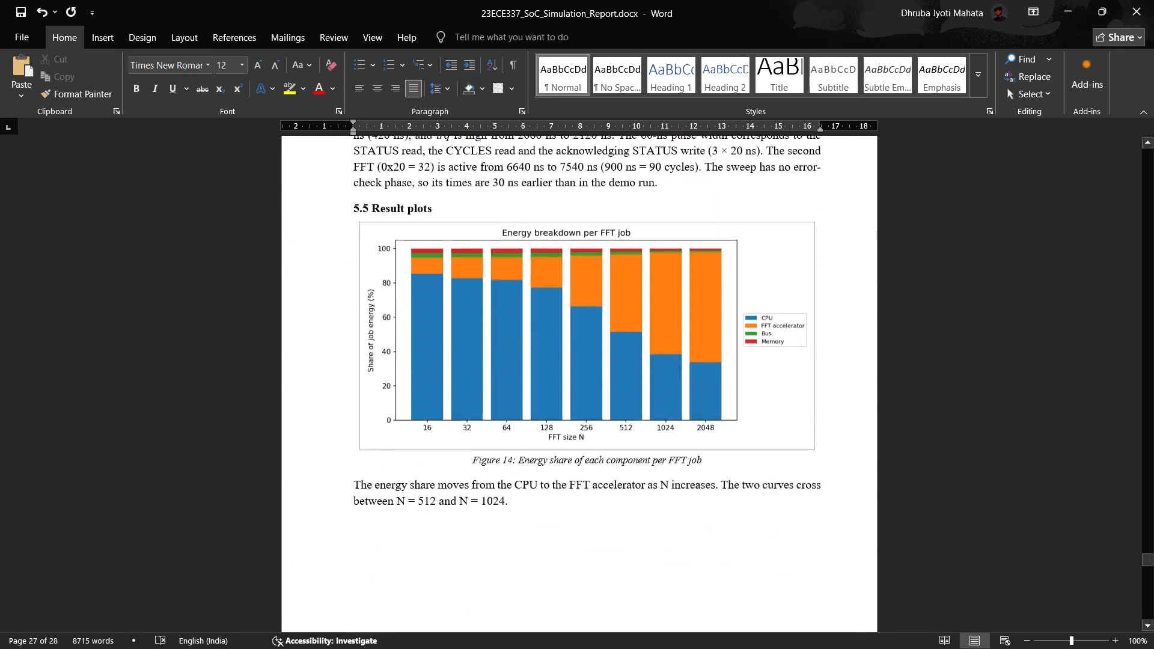
scroll(394, 564, "up", 20)
scroll(394, 564, "up", 11)
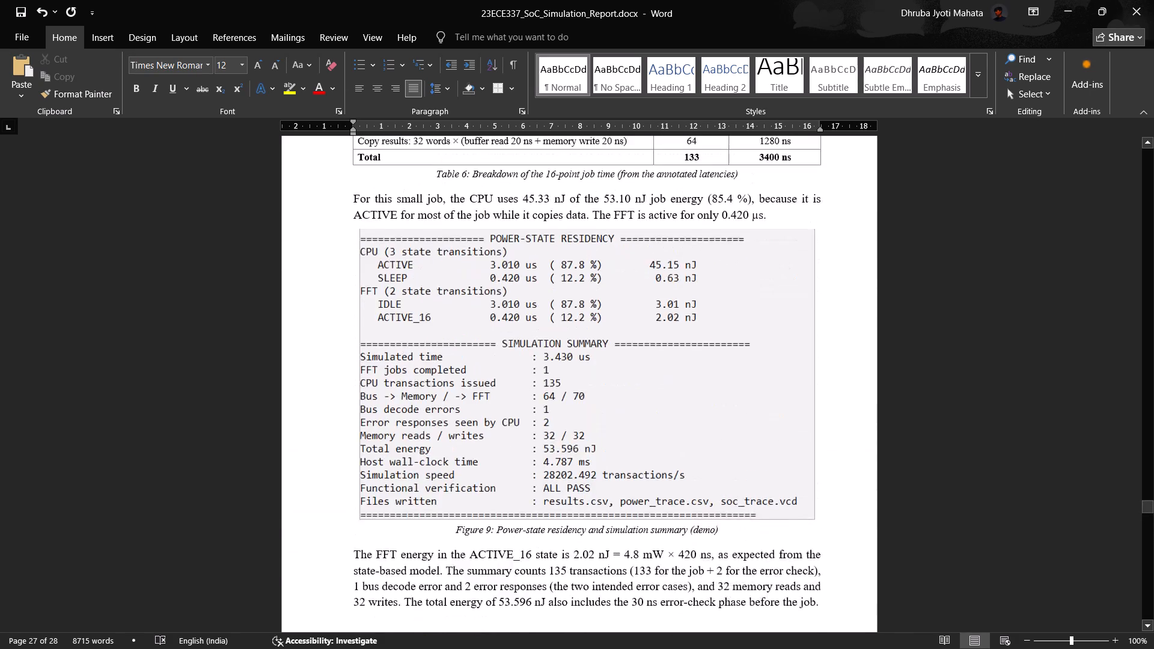
scroll(394, 564, "up", 20)
scroll(394, 564, "up", 11)
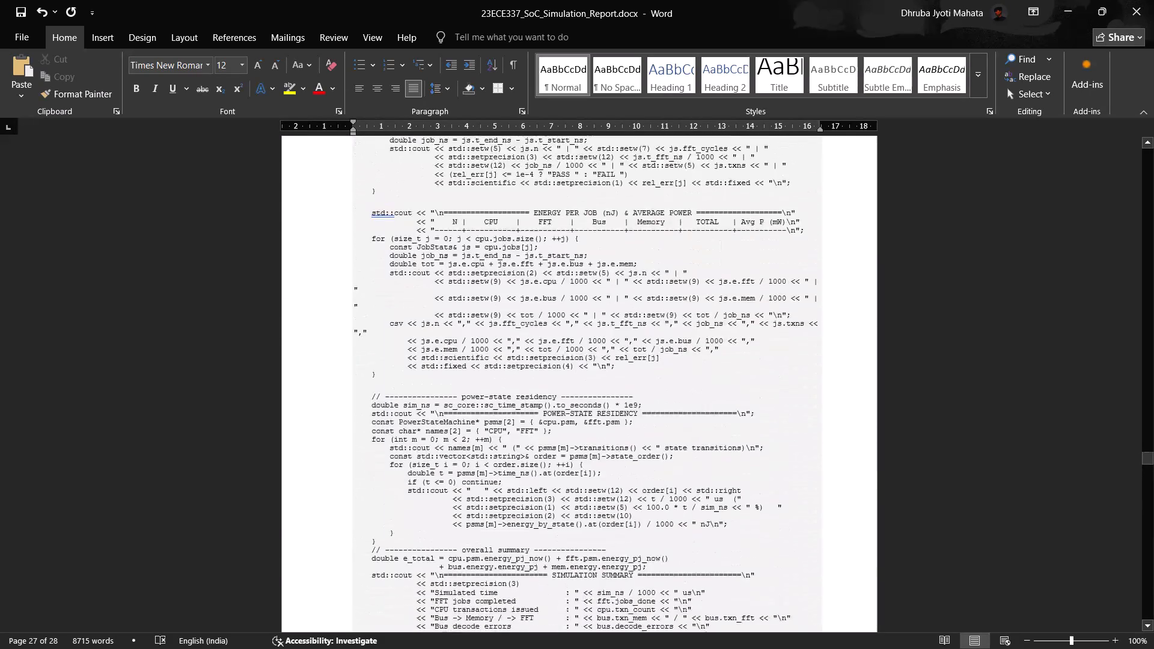
scroll(394, 564, "up", 20)
scroll(394, 564, "up", 11)
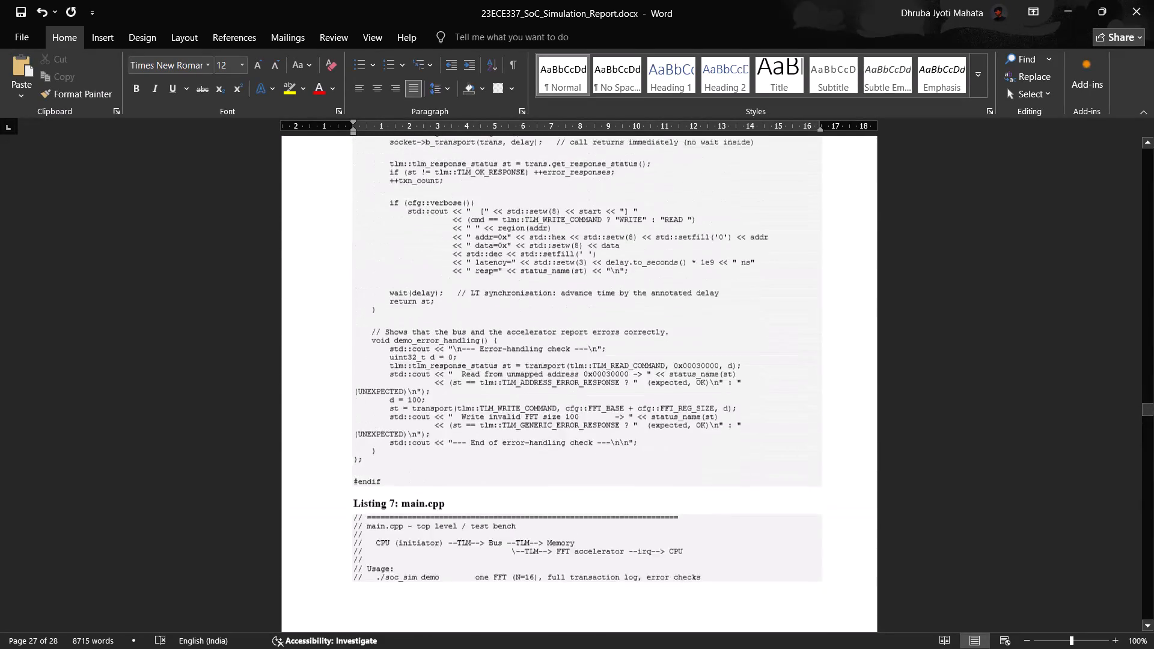
scroll(394, 564, "up", 20)
scroll(394, 564, "up", 11)
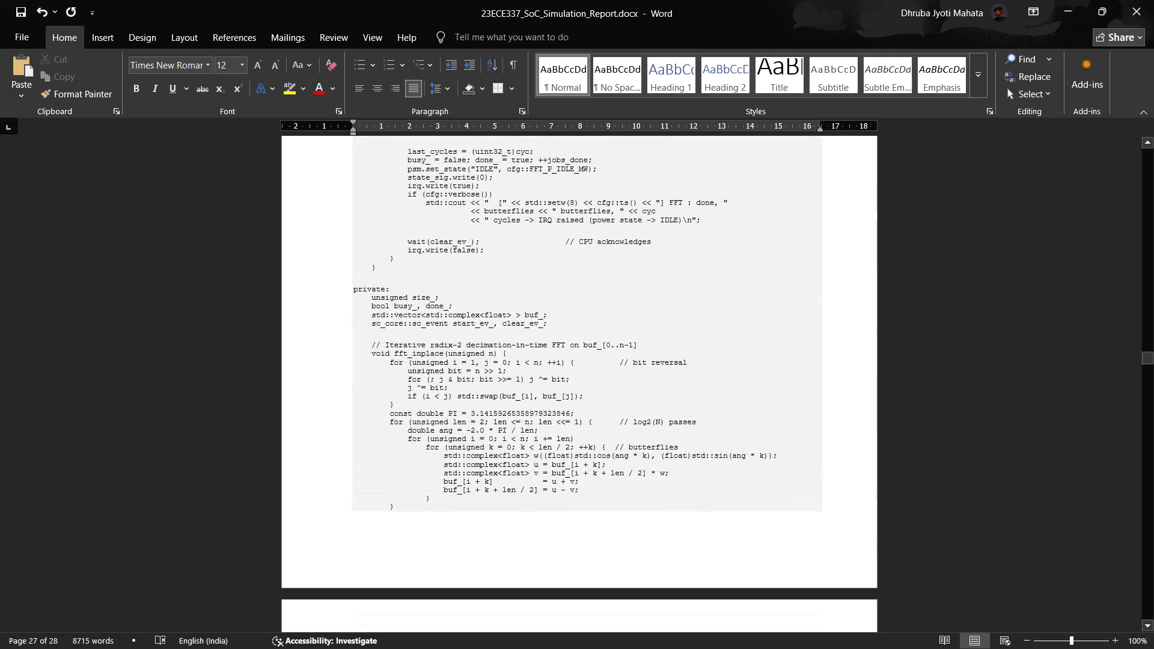
scroll(394, 564, "up", 20)
scroll(394, 564, "up", 11)
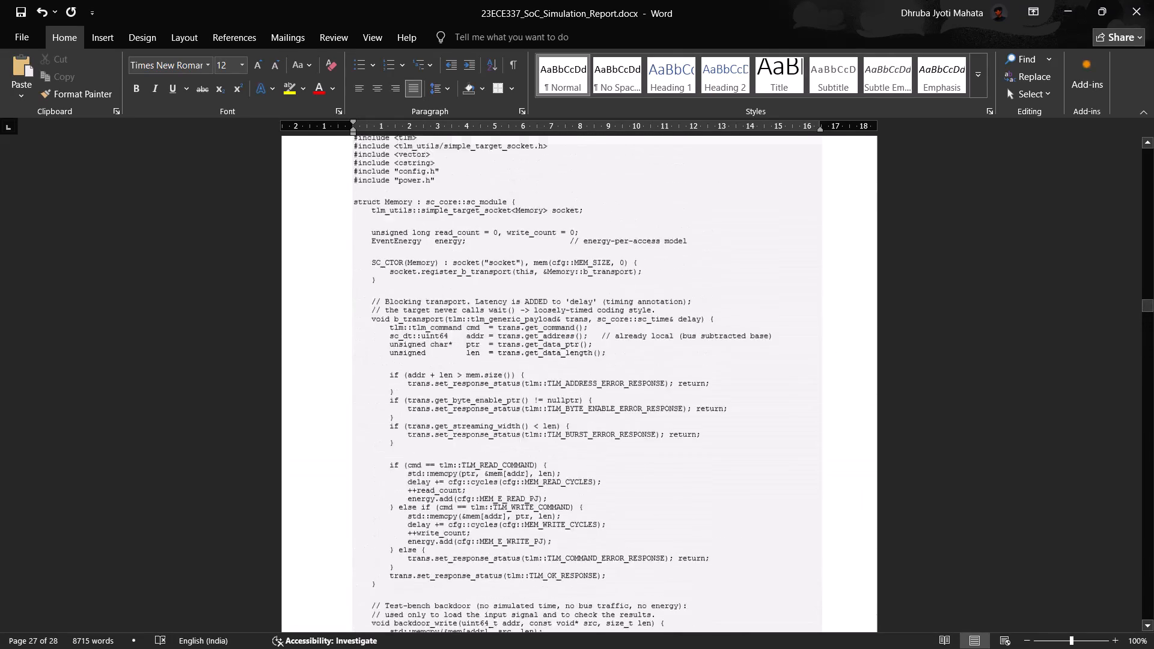
scroll(394, 564, "up", 20)
scroll(394, 564, "up", 11)
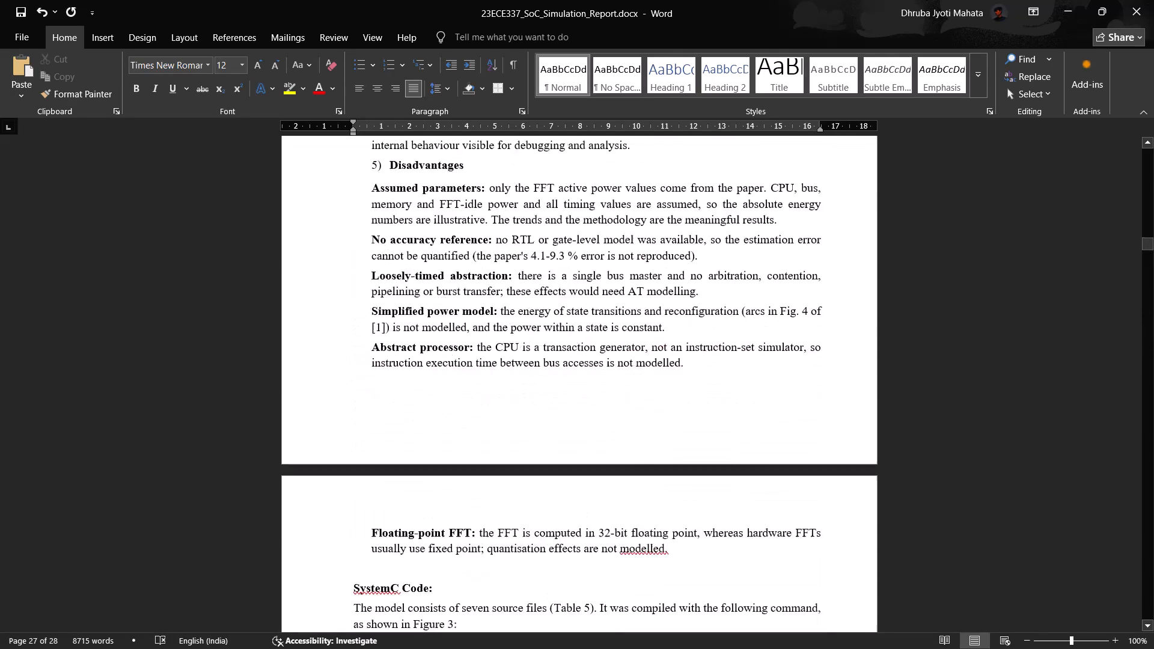
scroll(394, 564, "up", 20)
scroll(394, 564, "up", 11)
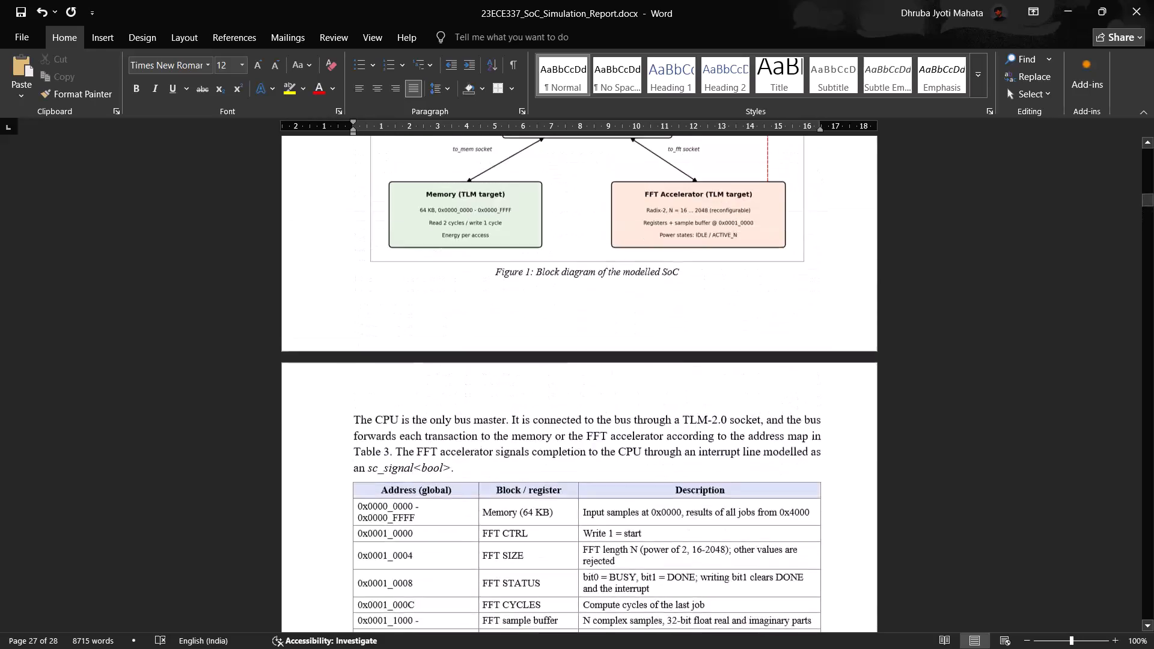
scroll(394, 564, "up", 20)
scroll(394, 564, "up", 11)
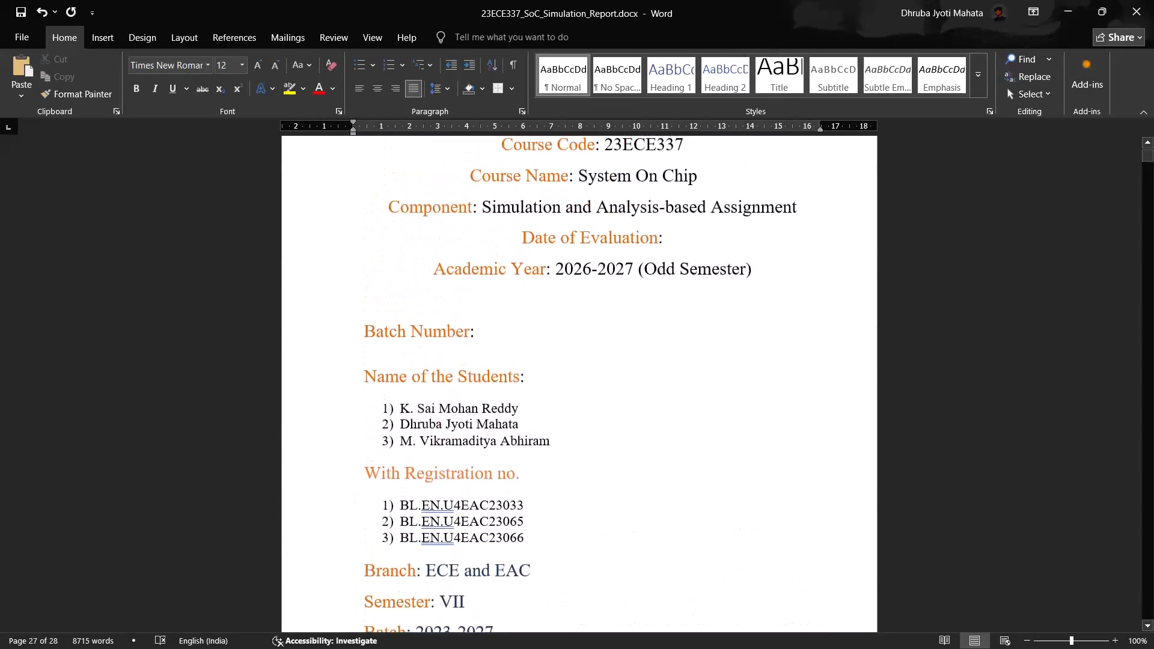
scroll(394, 564, "up", 2)
scroll(394, 564, "down", 5)
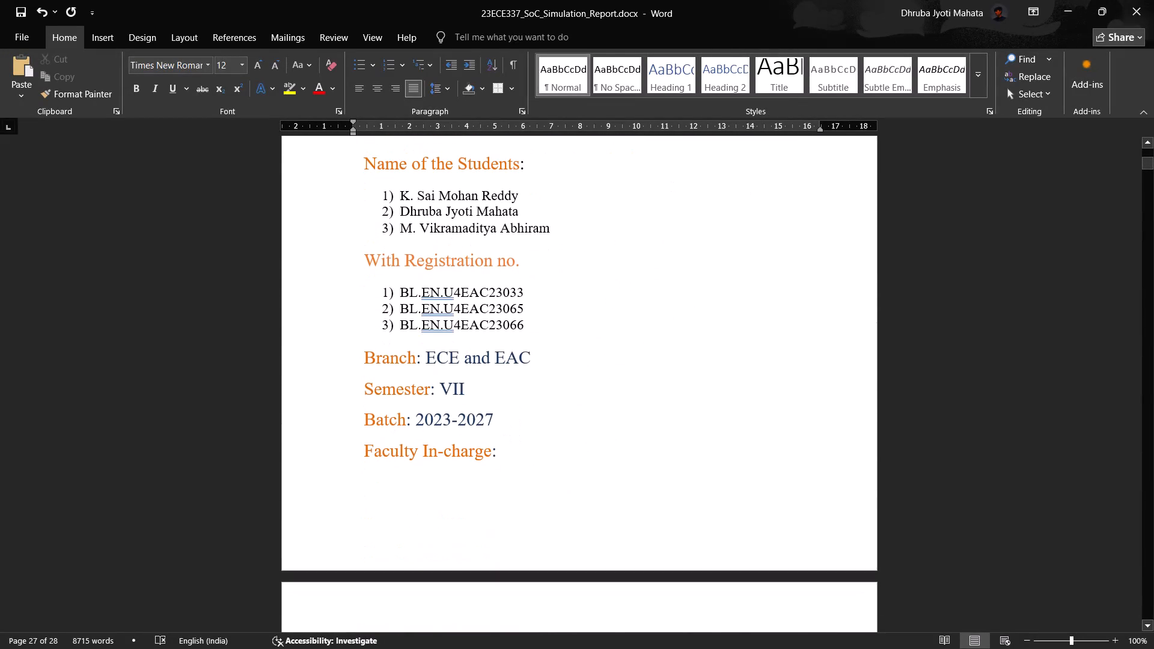
scroll(426, 526, "up", 15)
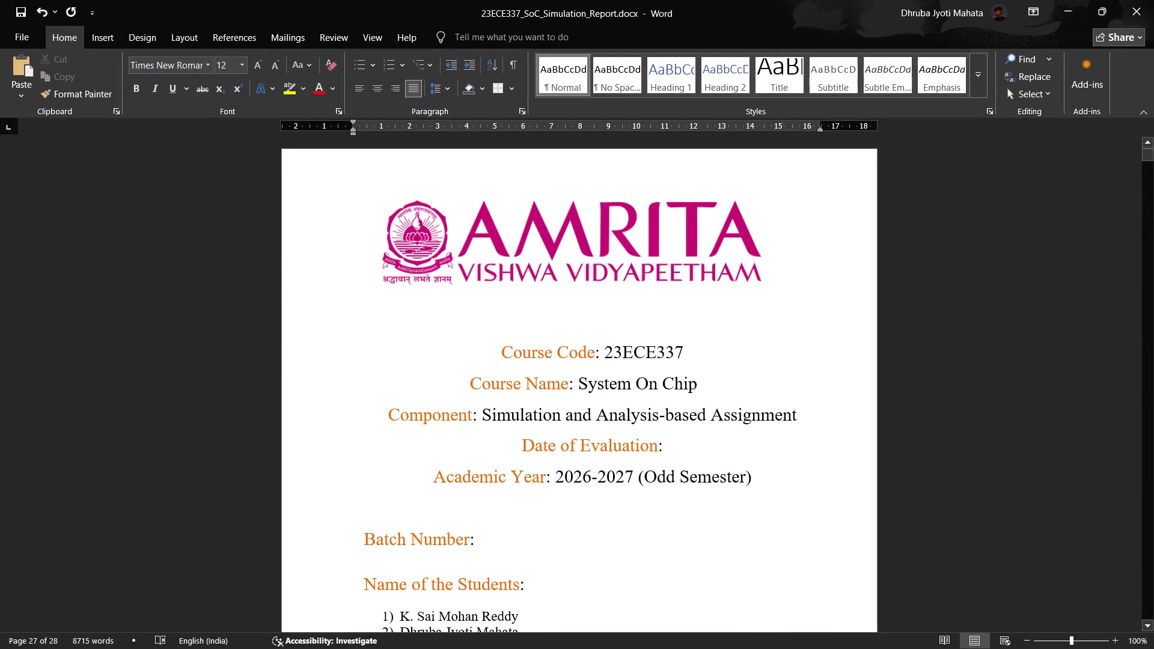
Save the report and close the document.
key("ctrl+s")
left_click(1153, 0)
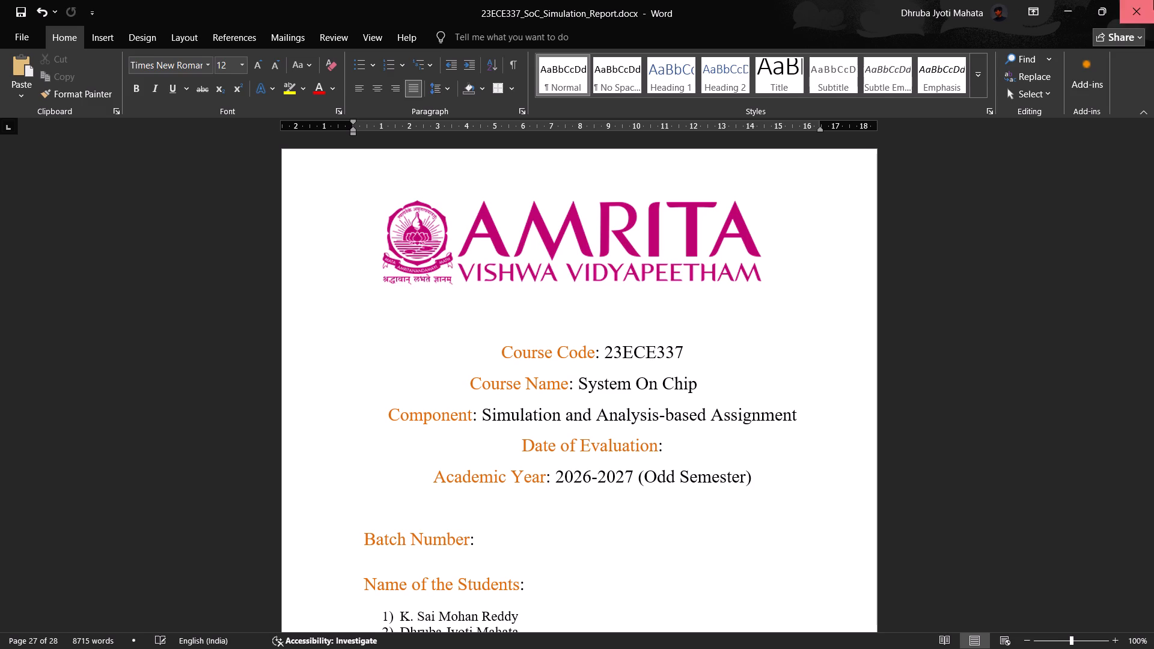
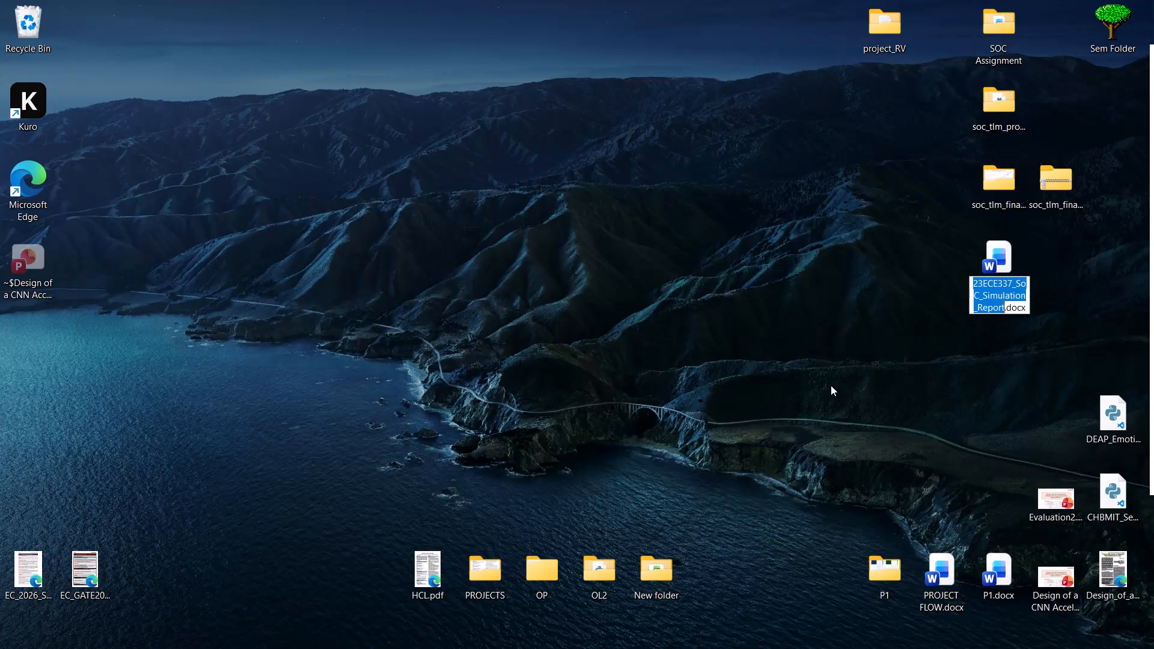
left_click(1000, 313)
left_click(1001, 310)
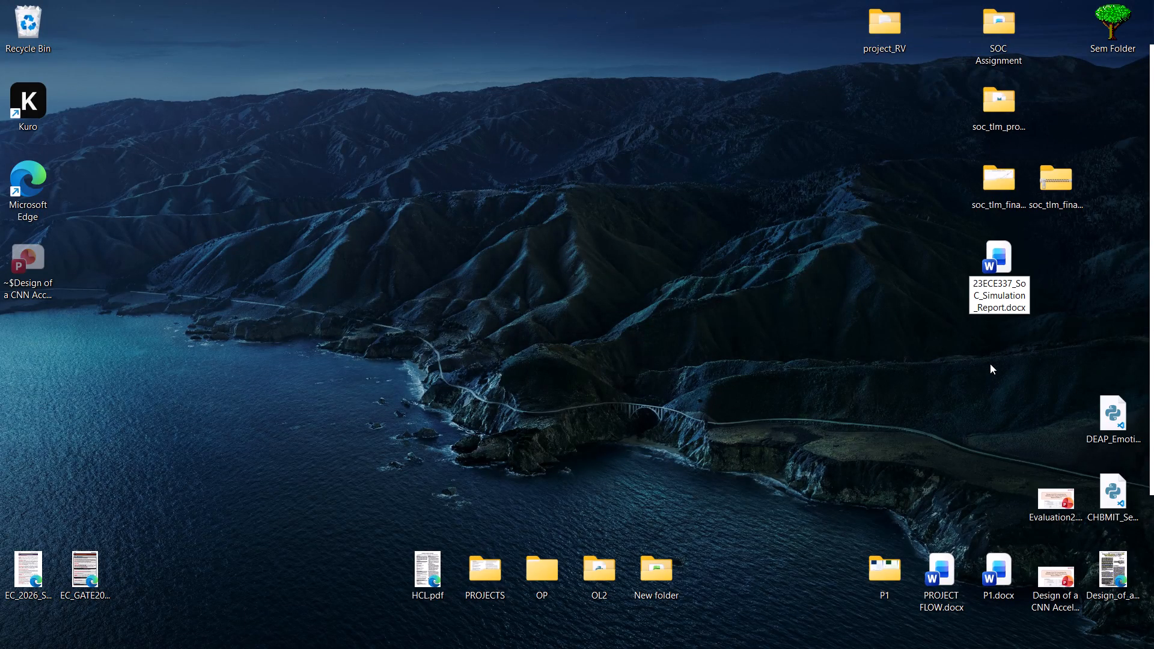
key("Right")
type("_detailed")
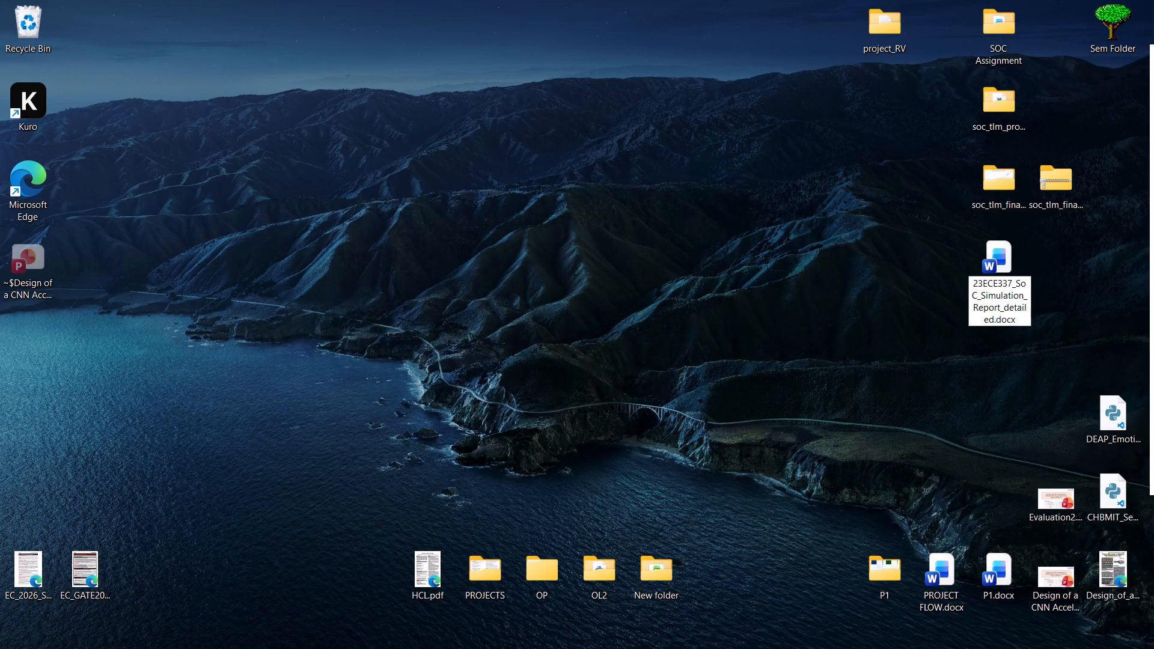